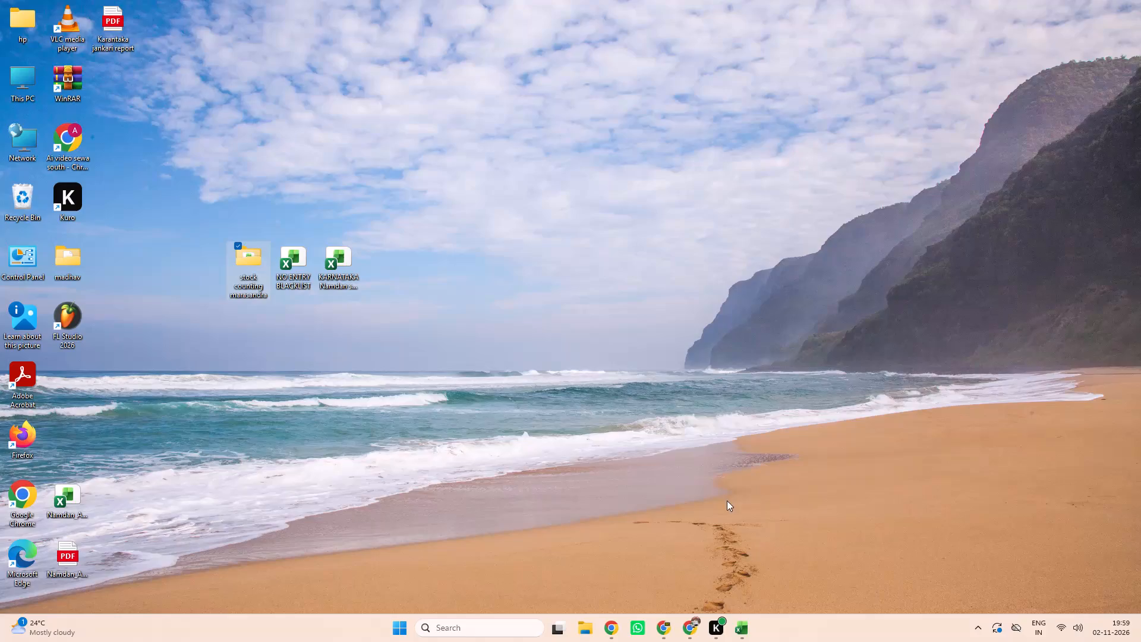
# Switch to the Marasandra Godown stocks workbook in Excel and rename the sheet Sheet2 as chikodi.
pyautogui.click(745, 630)
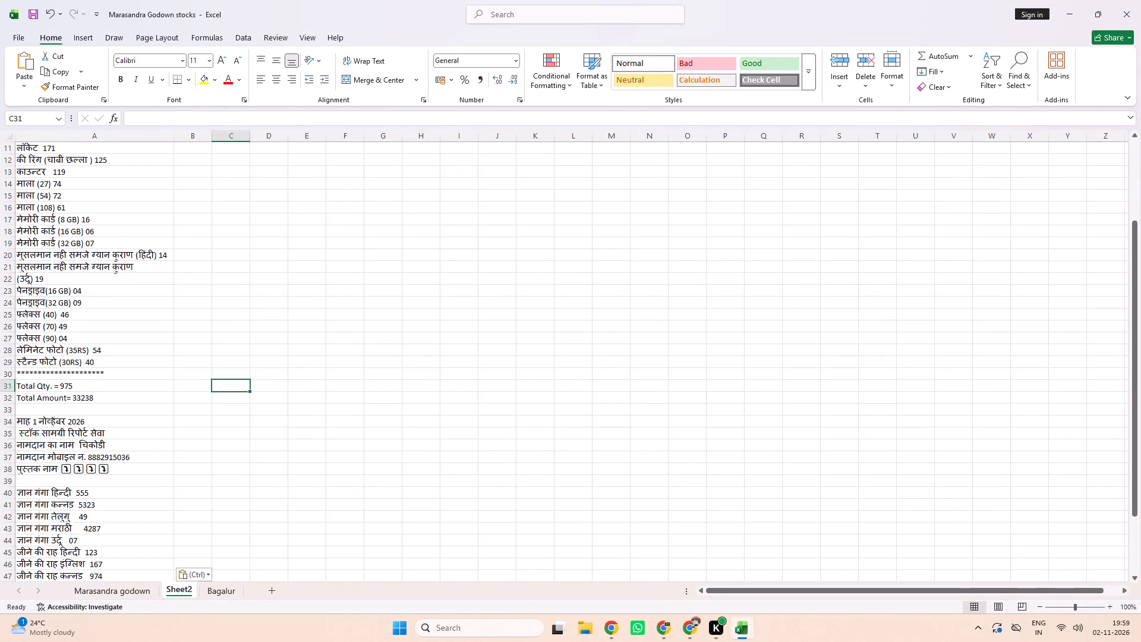
pyautogui.scroll(-1, 319, 407)
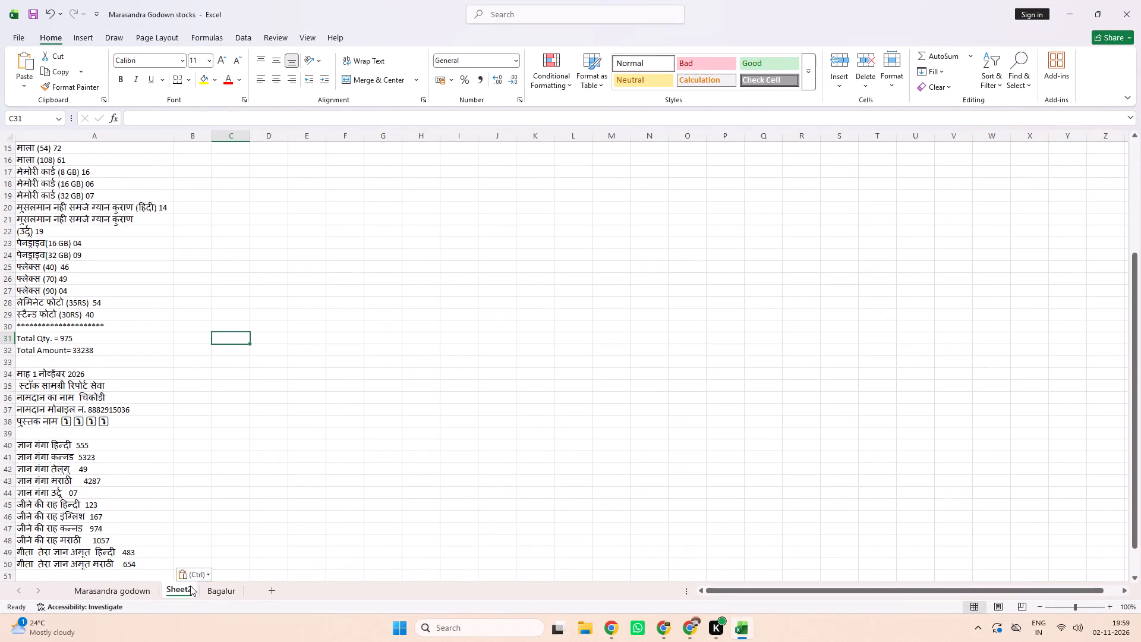
pyautogui.tripleClick(190, 586)
pyautogui.write('chikodi')
pyautogui.press('Return')
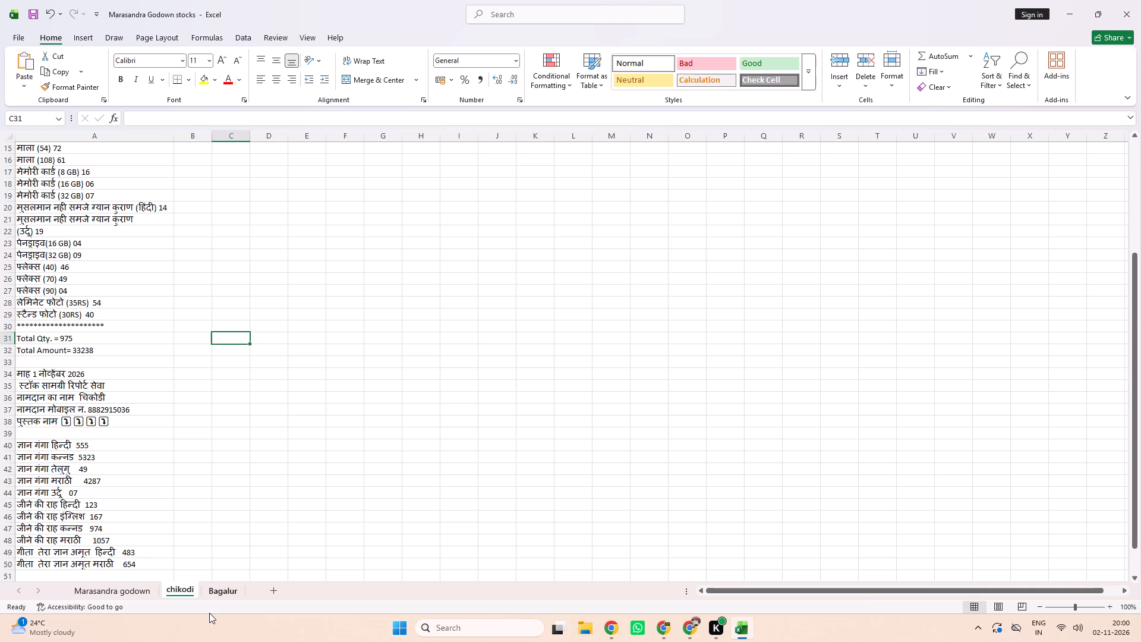
# Capitalise the first letter of the chikodi sheet's name so that it reads Chikodi.
pyautogui.tripleClick(175, 593)
pyautogui.click(175, 593)
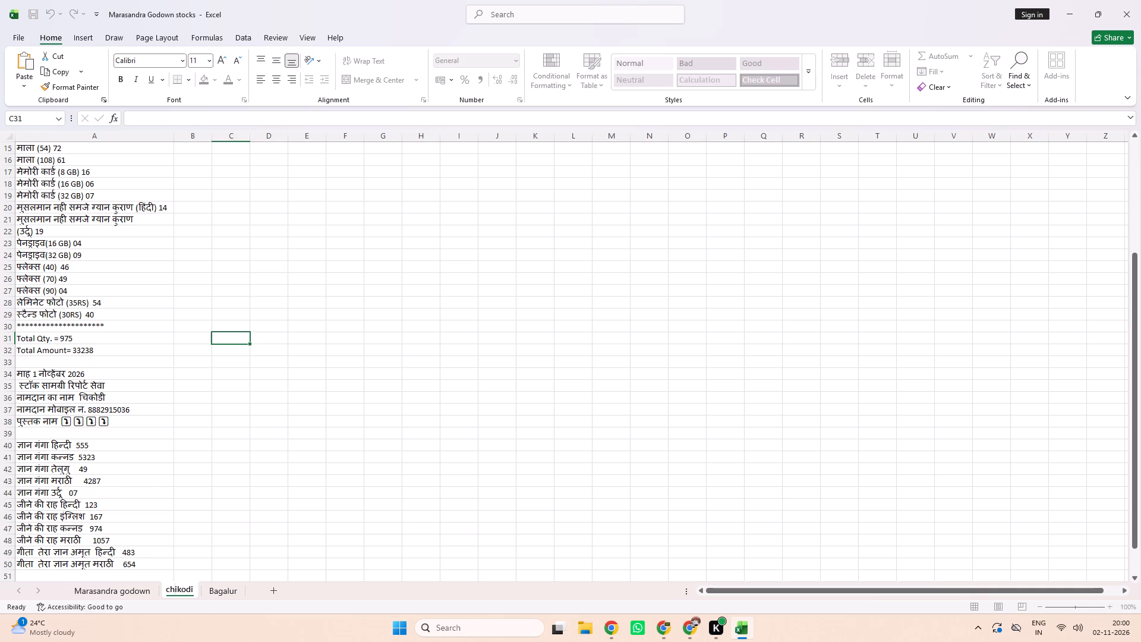
pyautogui.moveTo(168, 590); pyautogui.dragTo(153, 586)
pyautogui.press('Delete')
pyautogui.hotkey('shift', 'c')
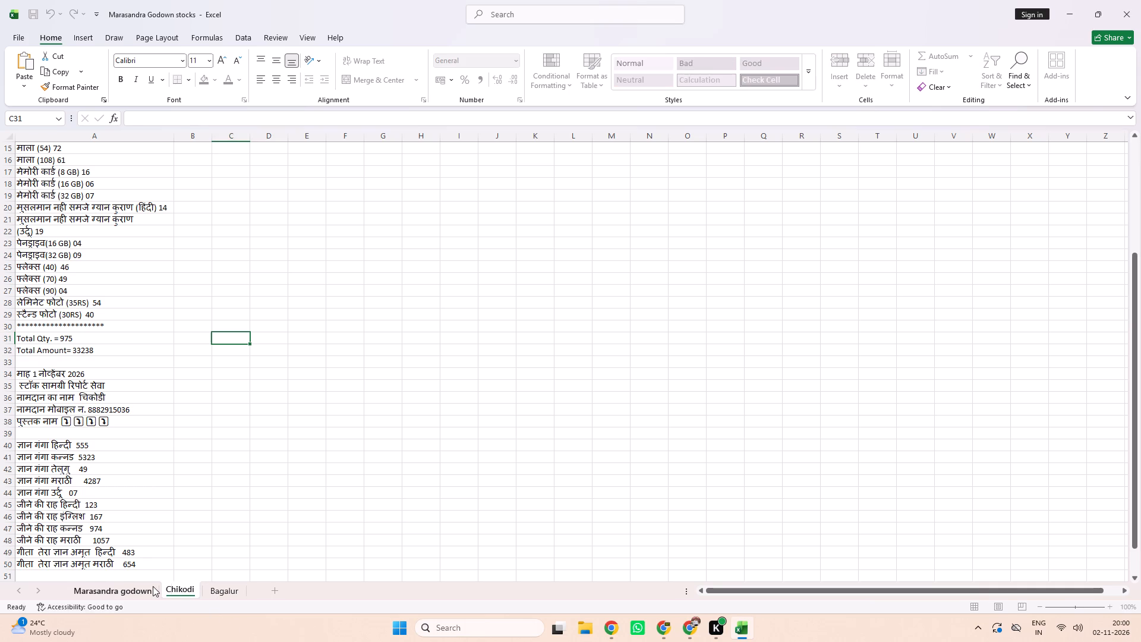
pyautogui.click(219, 529)
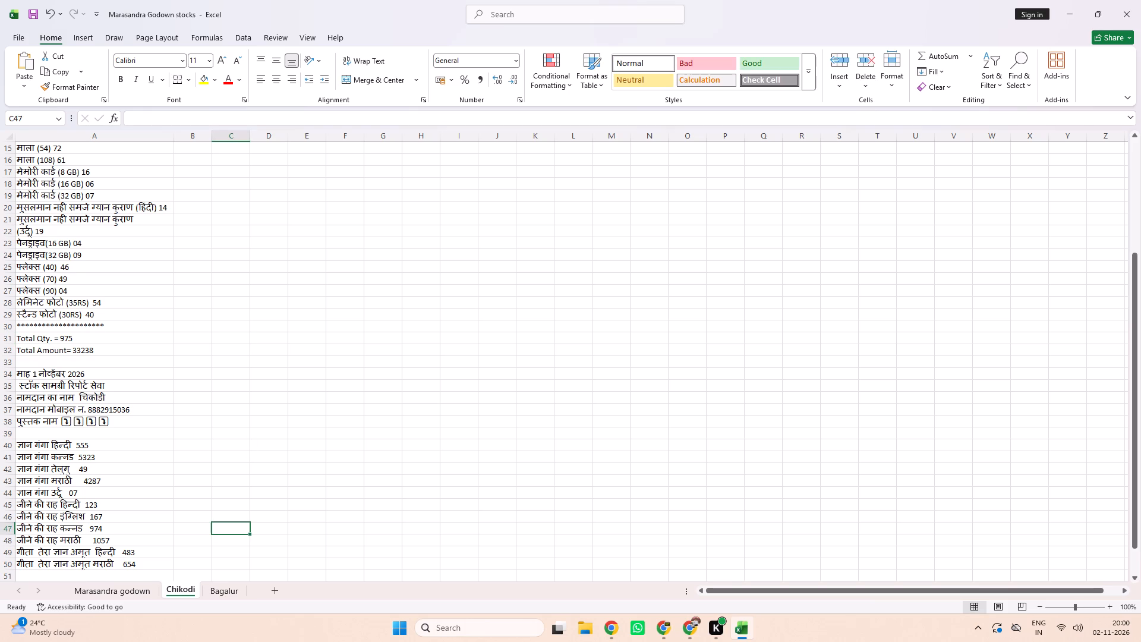
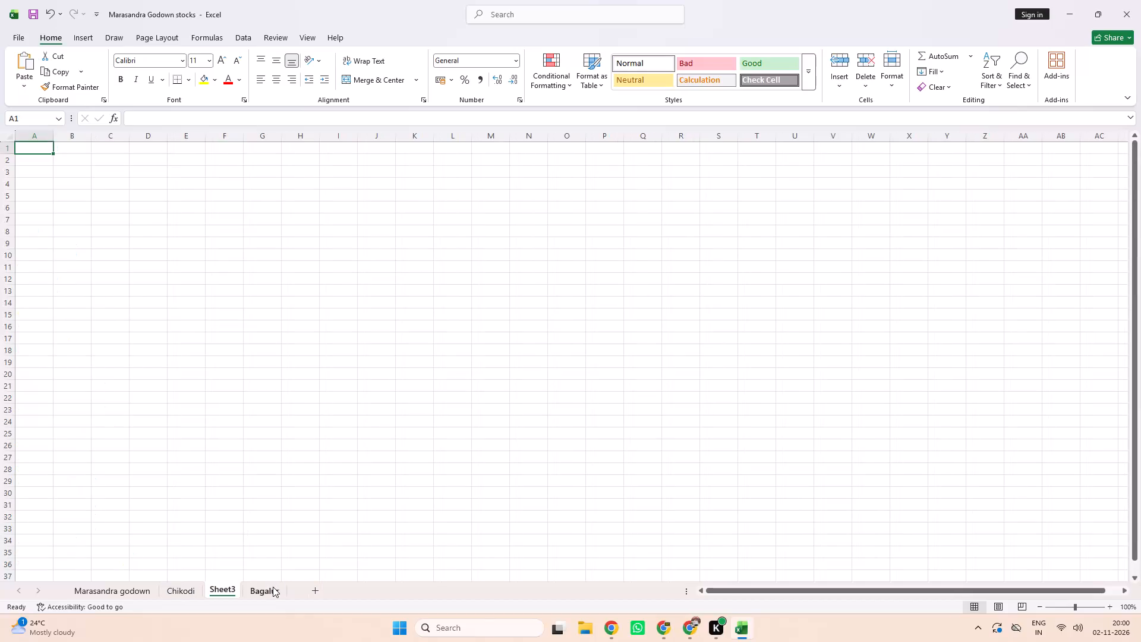
# Rename the sheet Sheet3 as Mangalore.
pyautogui.doubleClick(223, 587)
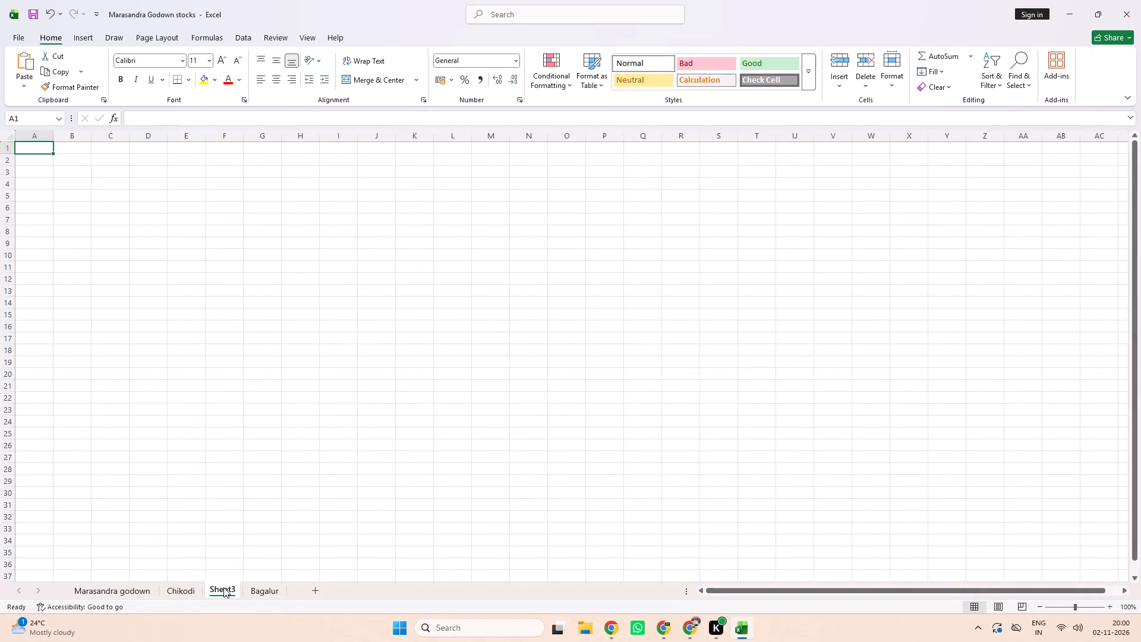
pyautogui.doubleClick(223, 587)
pyautogui.tripleClick(223, 587)
pyautogui.tripleClick(223, 587)
pyautogui.write('Ma')
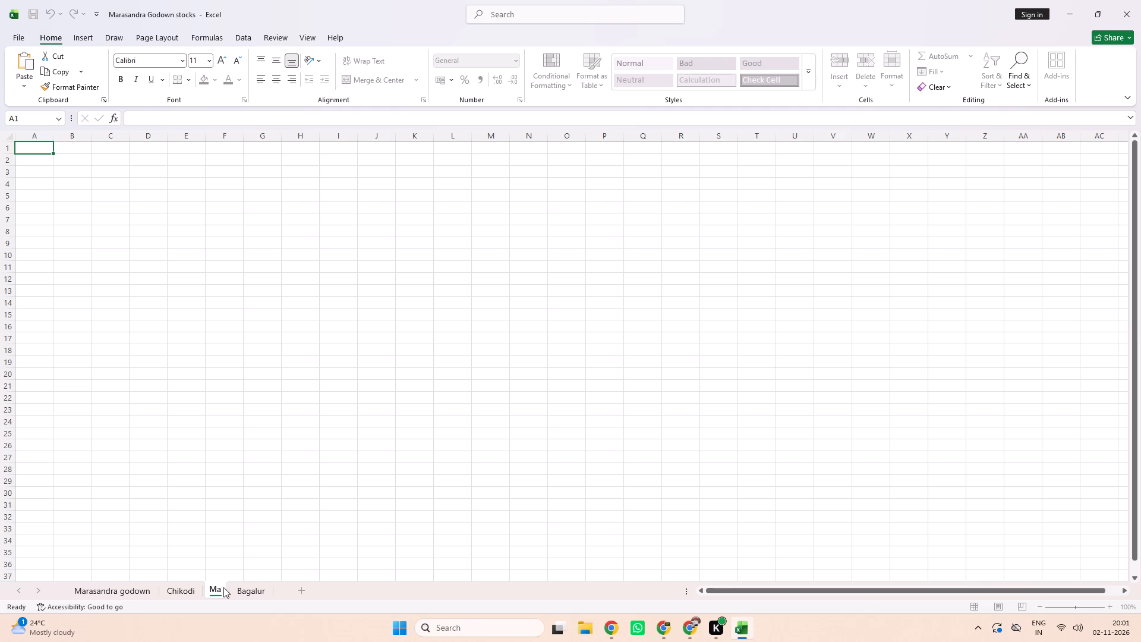
pyautogui.write('ngs')
pyautogui.press('BackSpace')
pyautogui.write('alore')
pyautogui.press('Return')
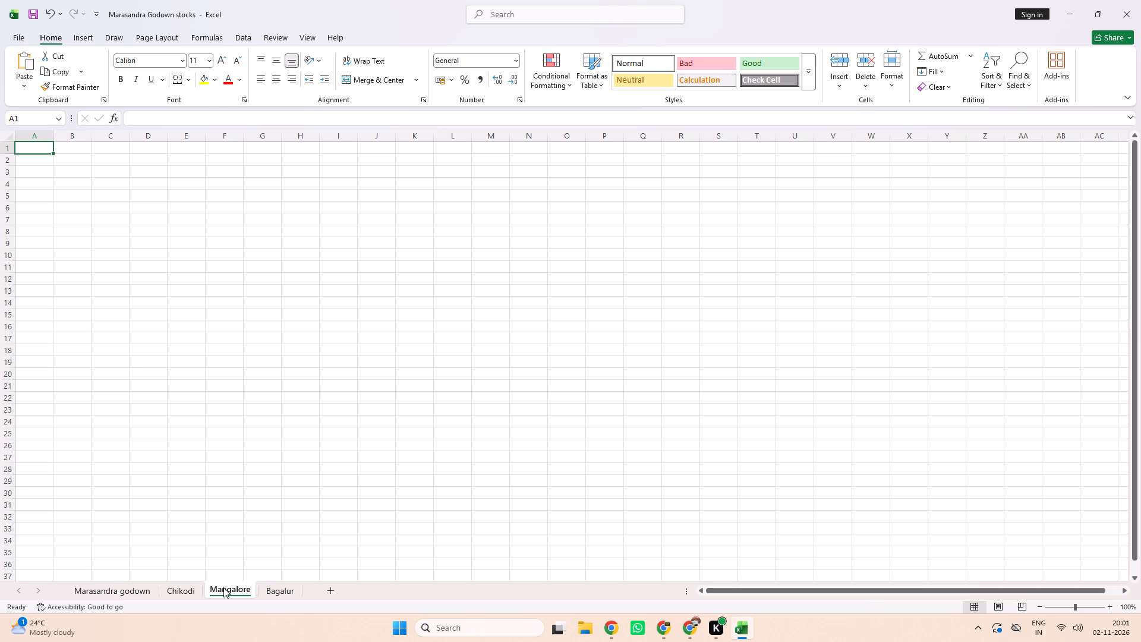
# Paste the copied October 2026 stock report into the Mangalore sheet starting at cell A1.
pyautogui.hotkey('ctrl', 'v')
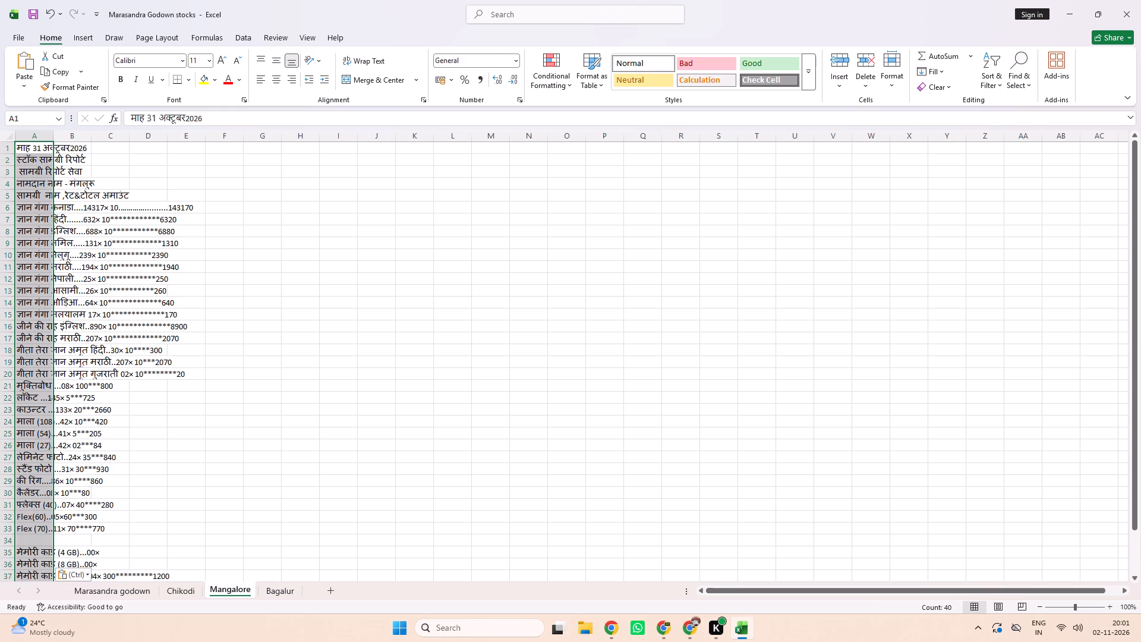
# Auto-fit the width of column A on the Mangalore sheet to the pasted report text.
pyautogui.click(55, 145)
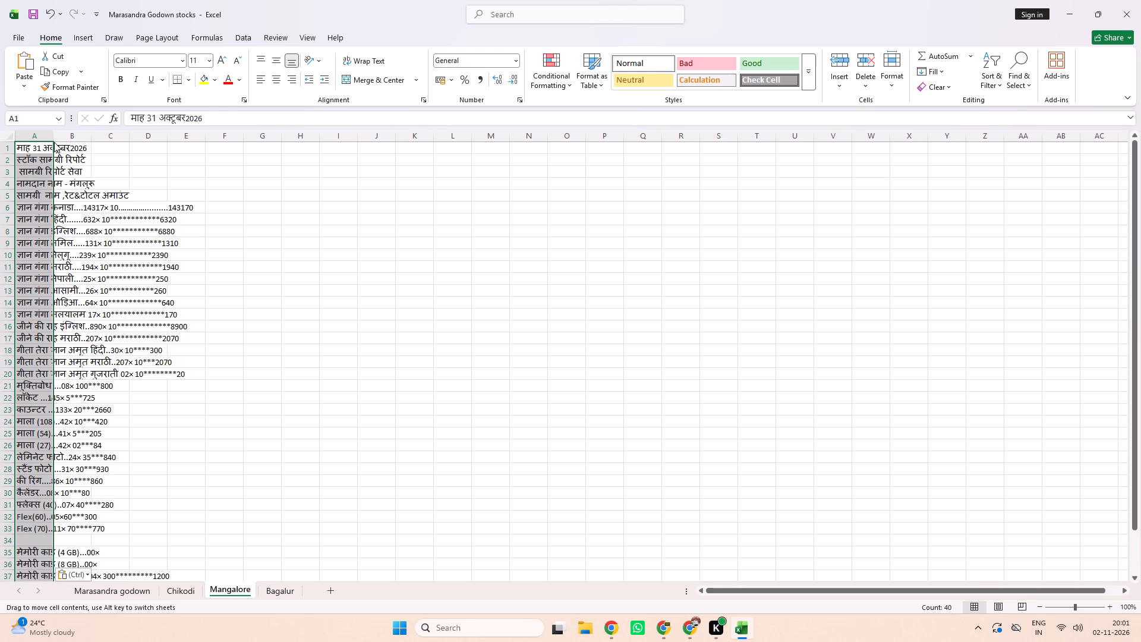
pyautogui.tripleClick(55, 137)
pyautogui.tripleClick(55, 137)
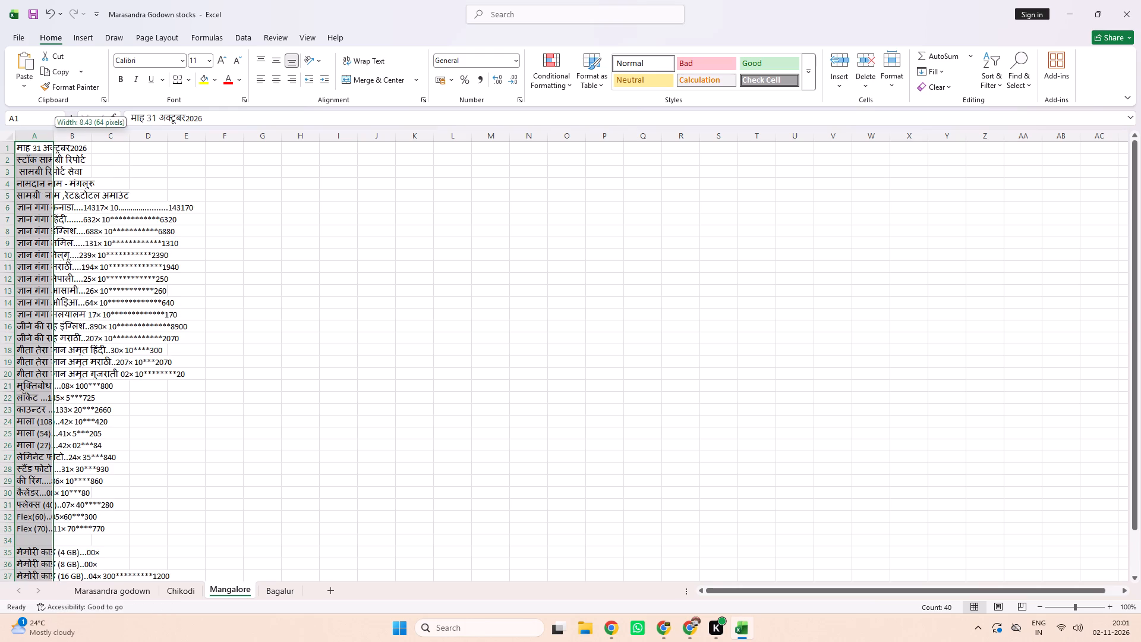
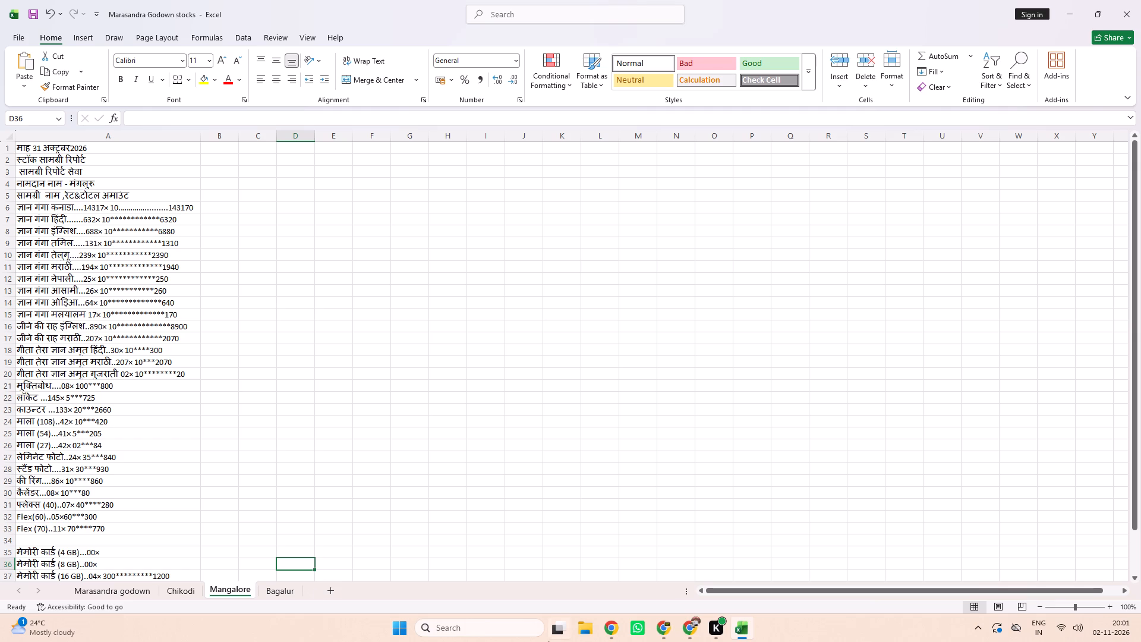
# Switch from Excel to the Chrome window containing the ChatGPT conversation.
pyautogui.click(691, 625)
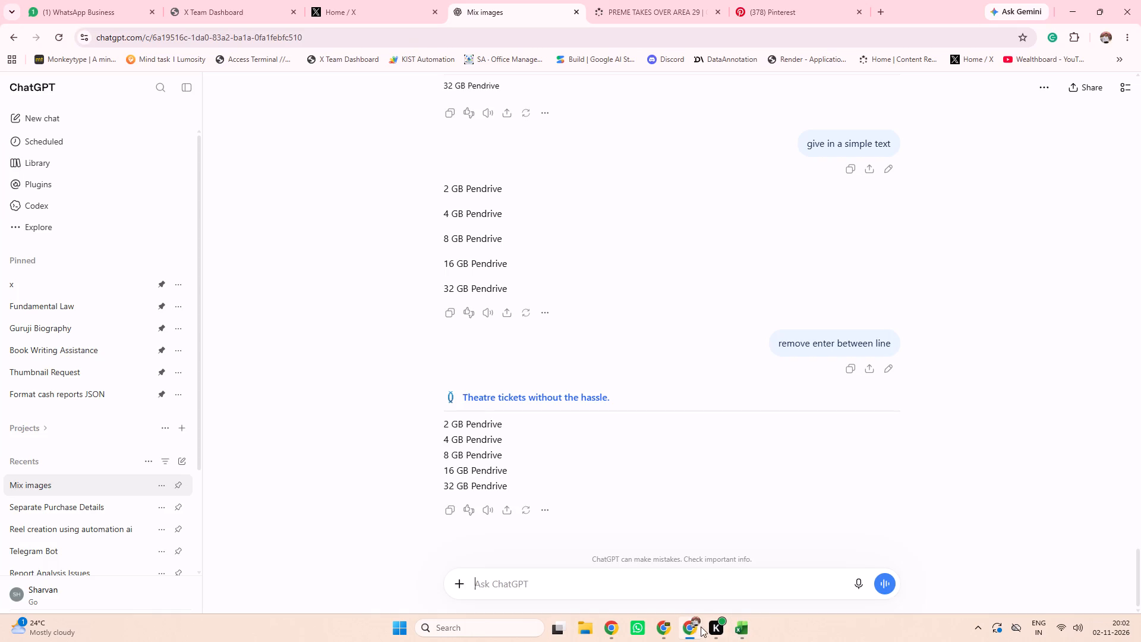
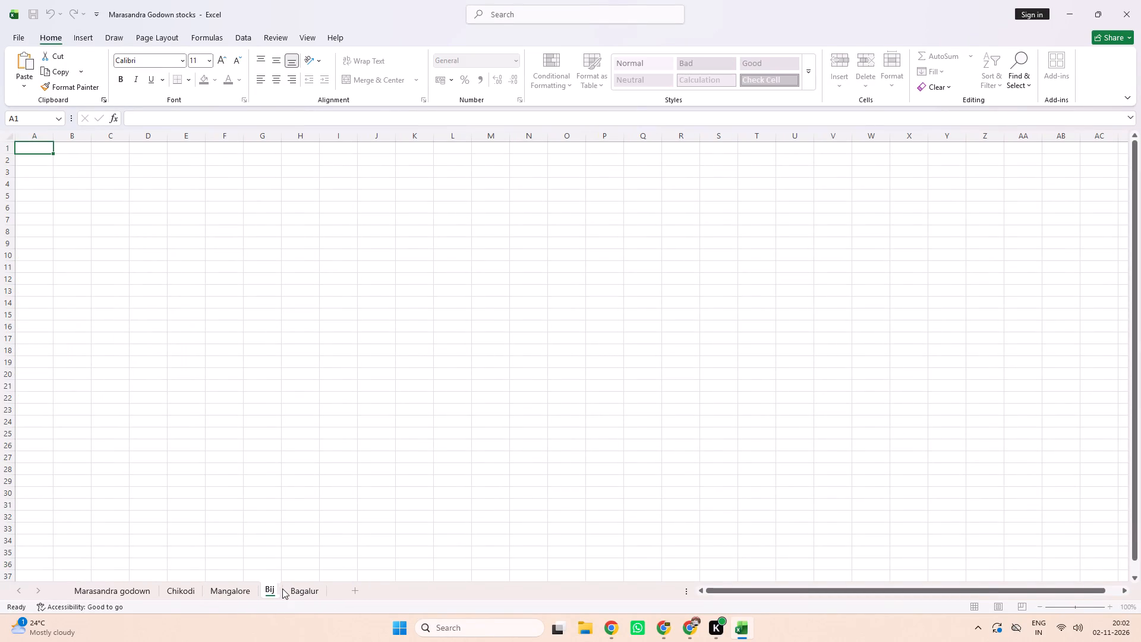
# Finish renaming the sheet between Mangalore and Bagalur as Bijapur.
pyautogui.write('pur')
pyautogui.press('Return')
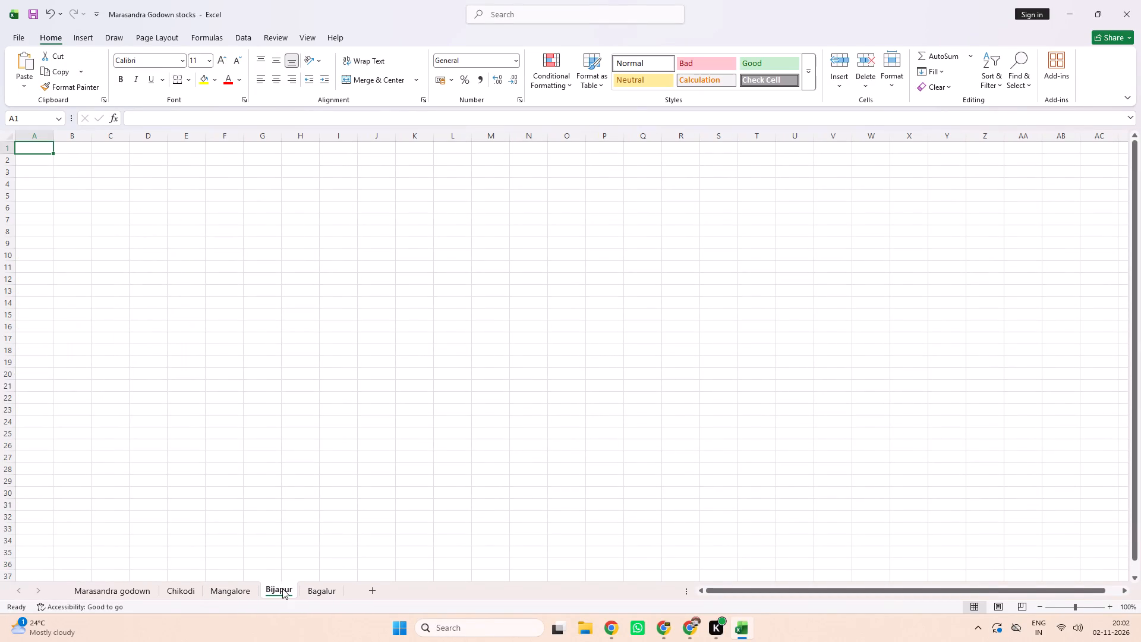
# Paste the copied Nandan Centre Bijapur stock report into the Bijapur sheet, starting at cell A1.
pyautogui.hotkey('ctrl', 'v')
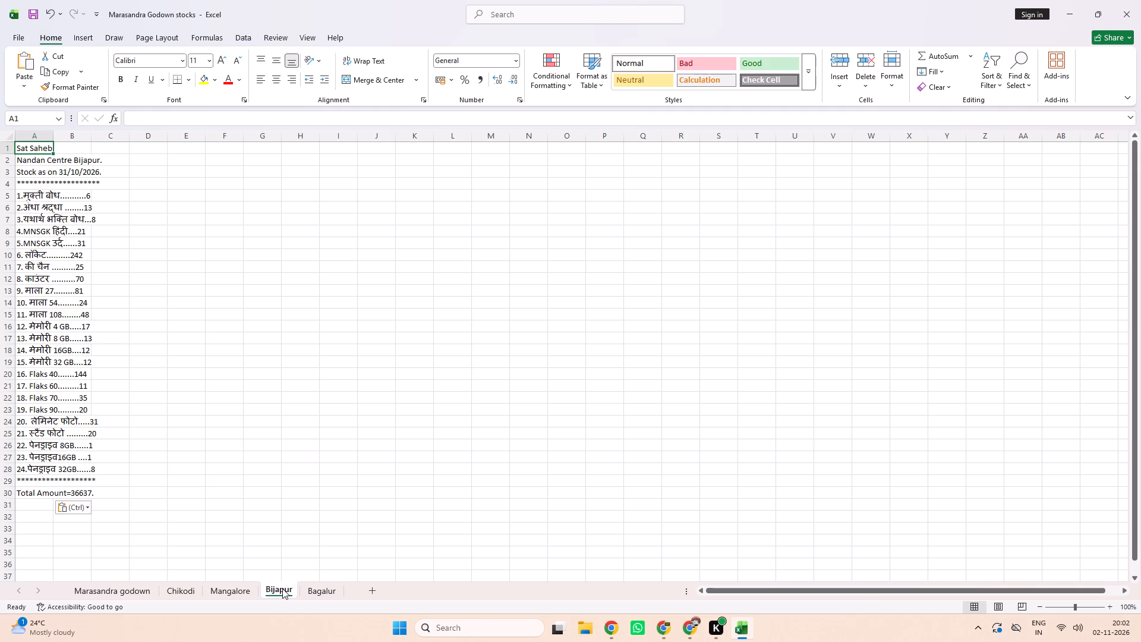
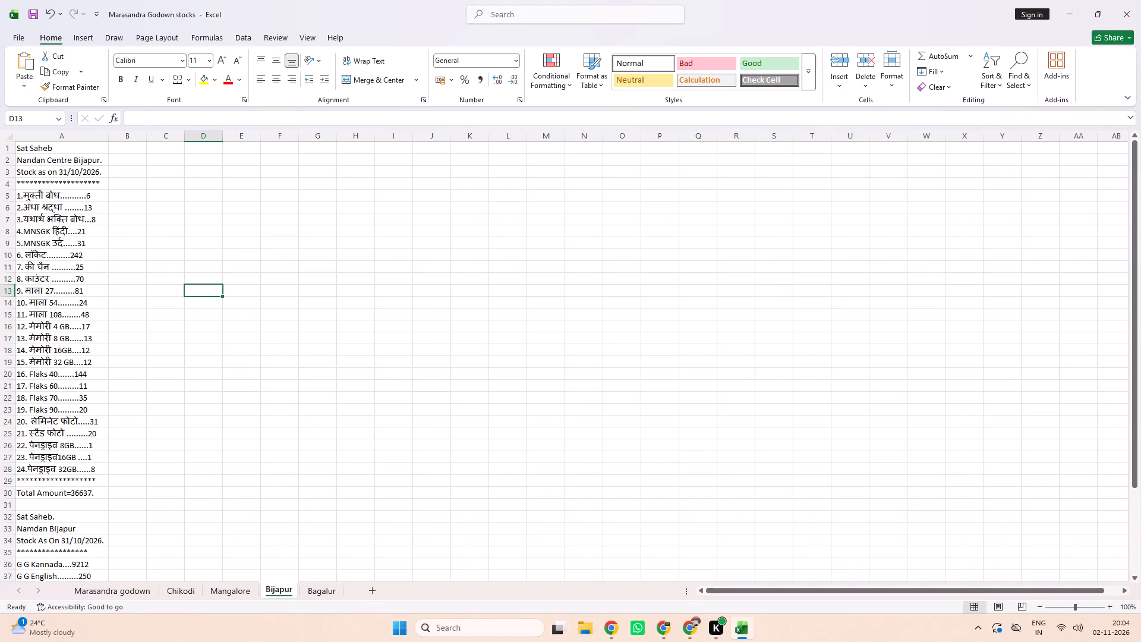
# Capture a rectangular screen snip of the Marasandra godown stock table, covering the header and rows 37 to 69 from item names to Total Amount.
pyautogui.click(138, 588)
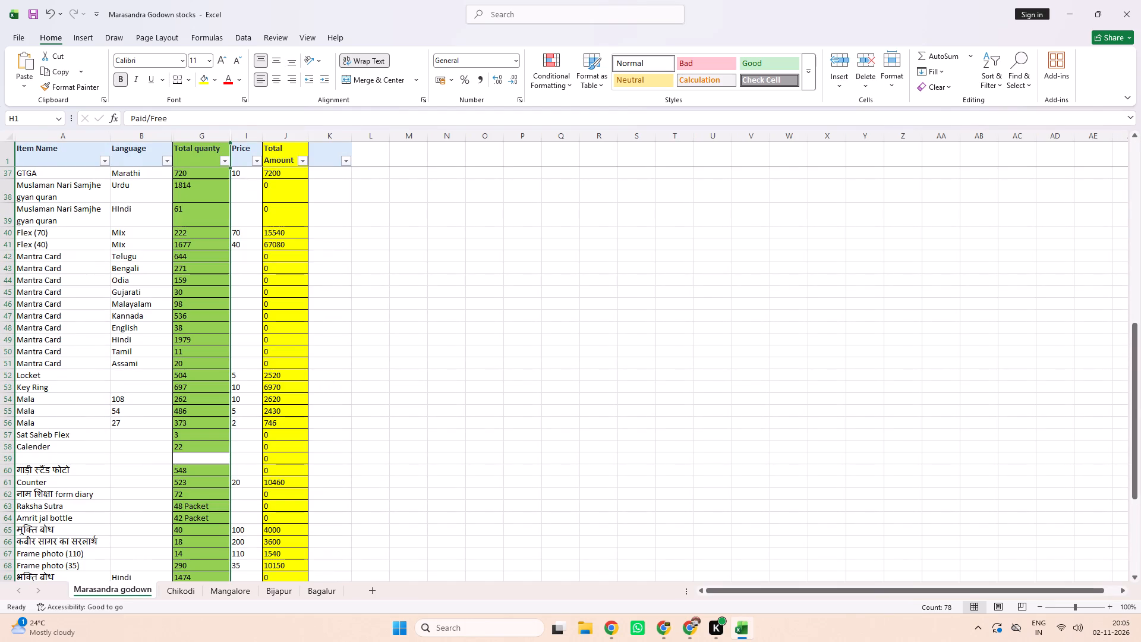
pyautogui.press('shift+super+s')
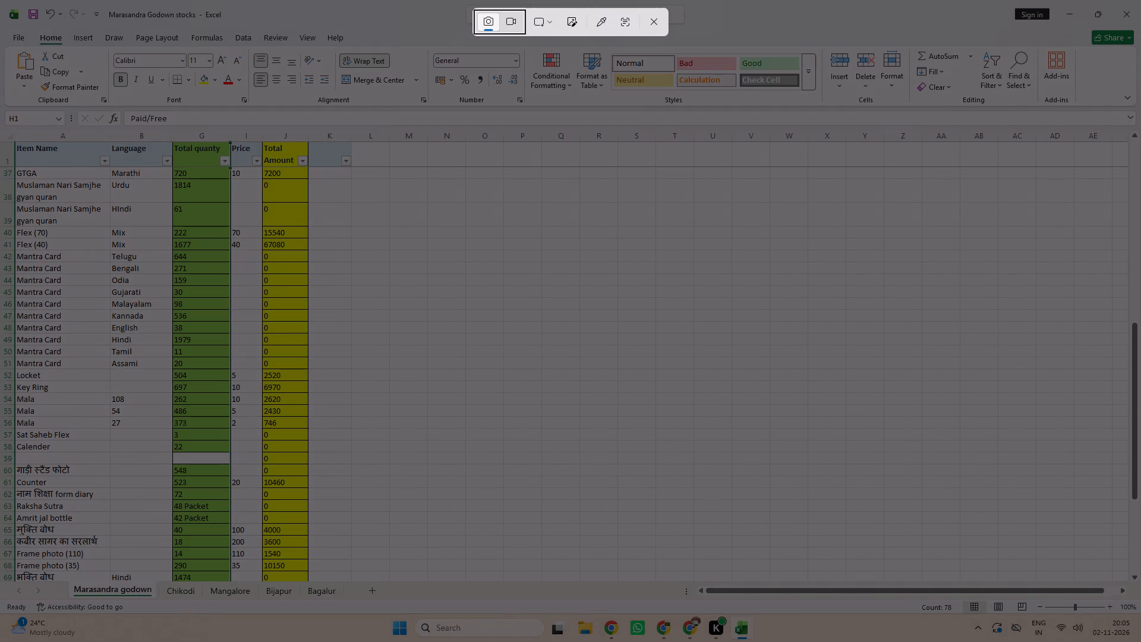
pyautogui.moveTo(388, 129); pyautogui.dragTo(152, 408)
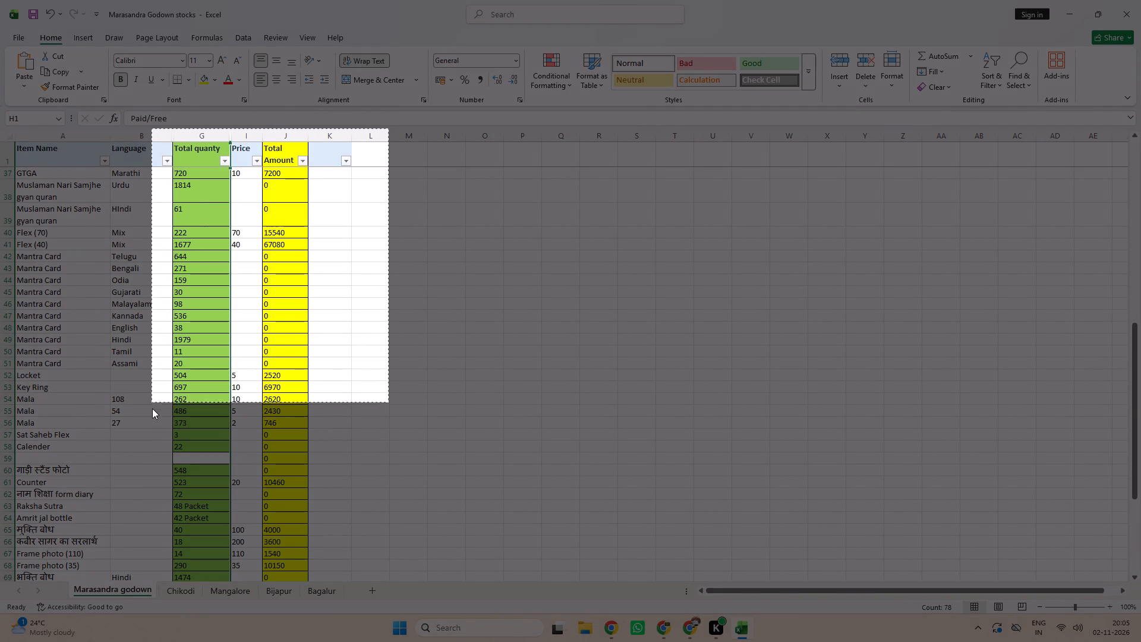
pyautogui.moveTo(152, 408); pyautogui.dragTo(0, 590)
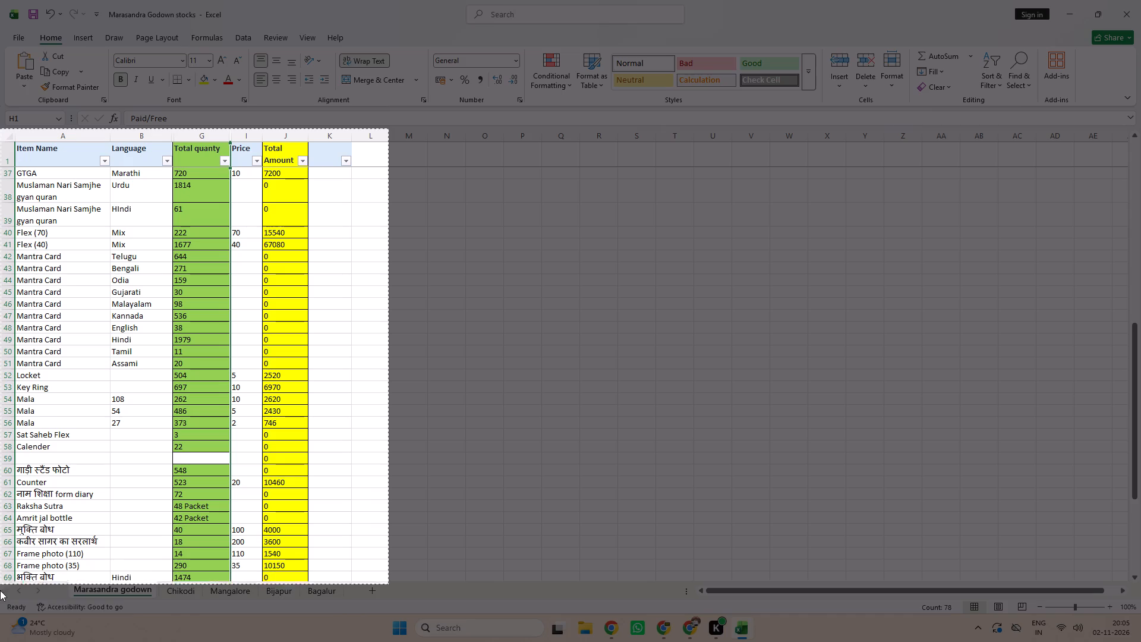
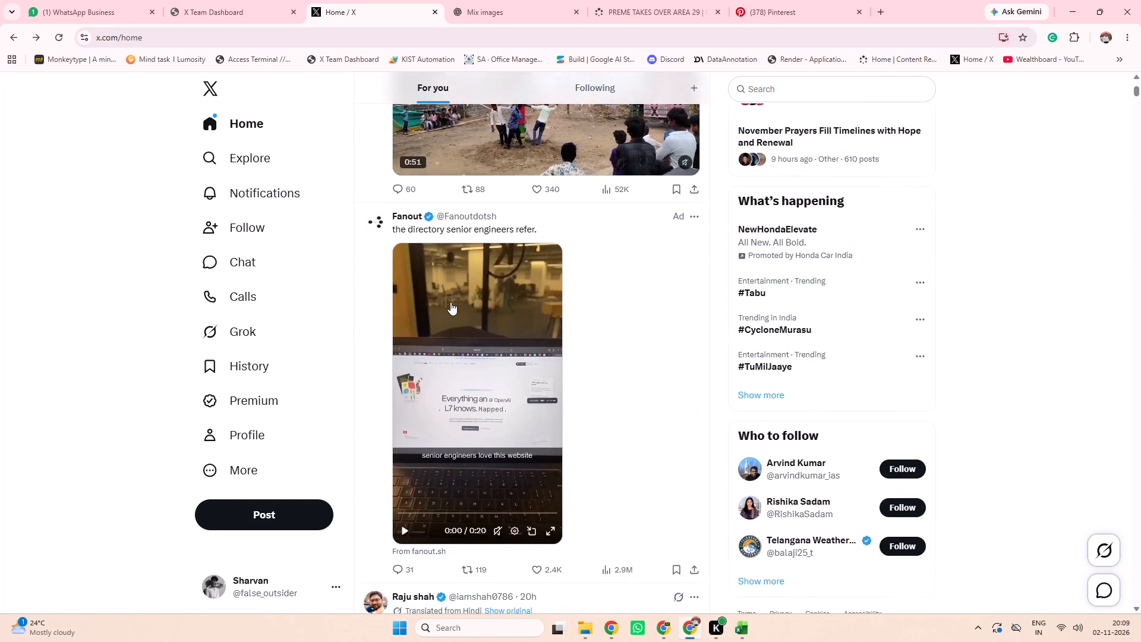
pyautogui.scroll(-2, 450, 302)
pyautogui.scroll(2, 450, 302)
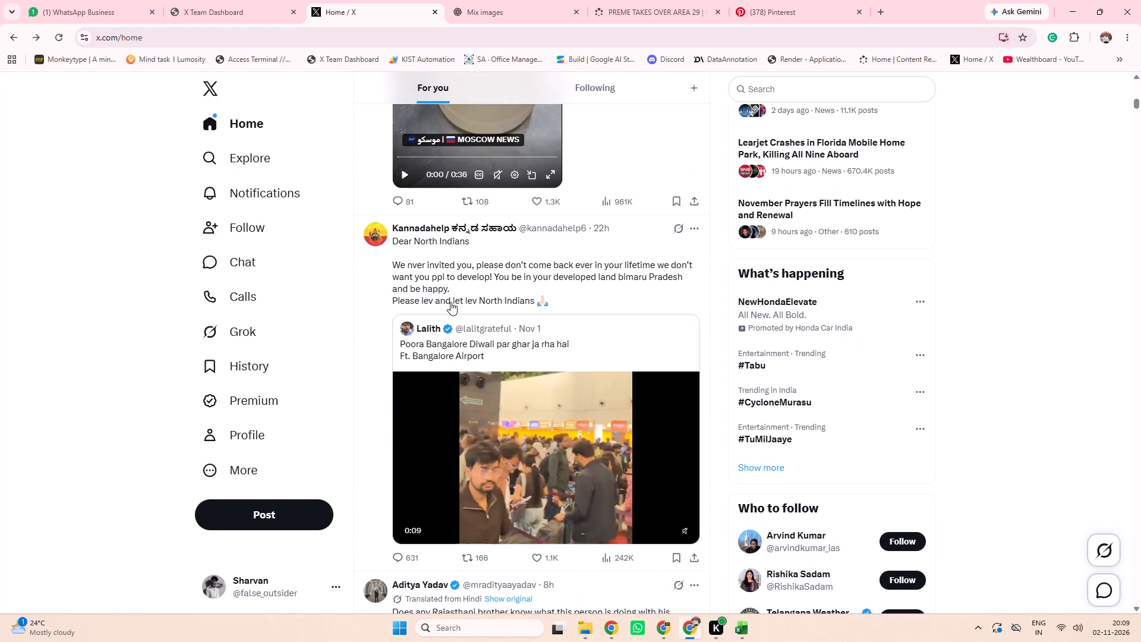
pyautogui.scroll(1, 450, 302)
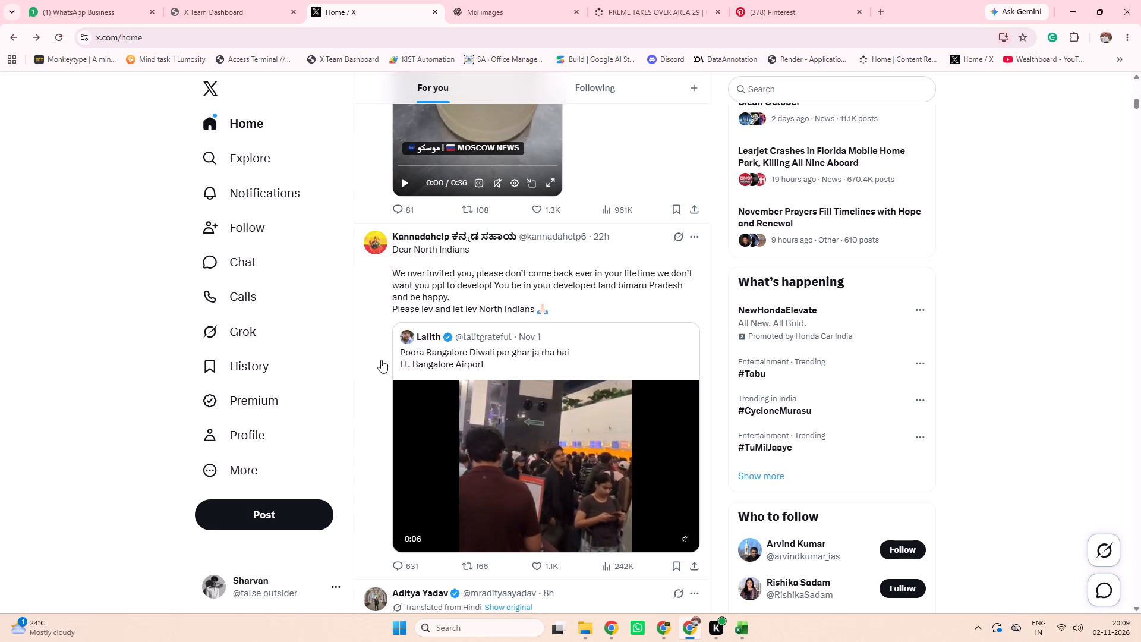
pyautogui.scroll(-1, 381, 360)
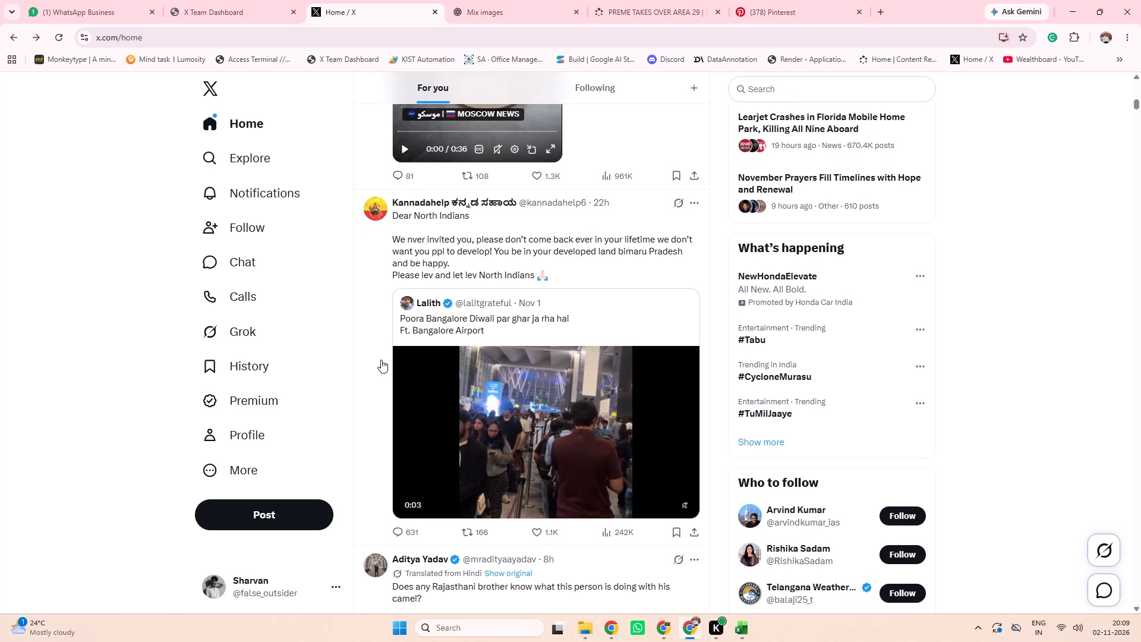
pyautogui.scroll(-1, 381, 360)
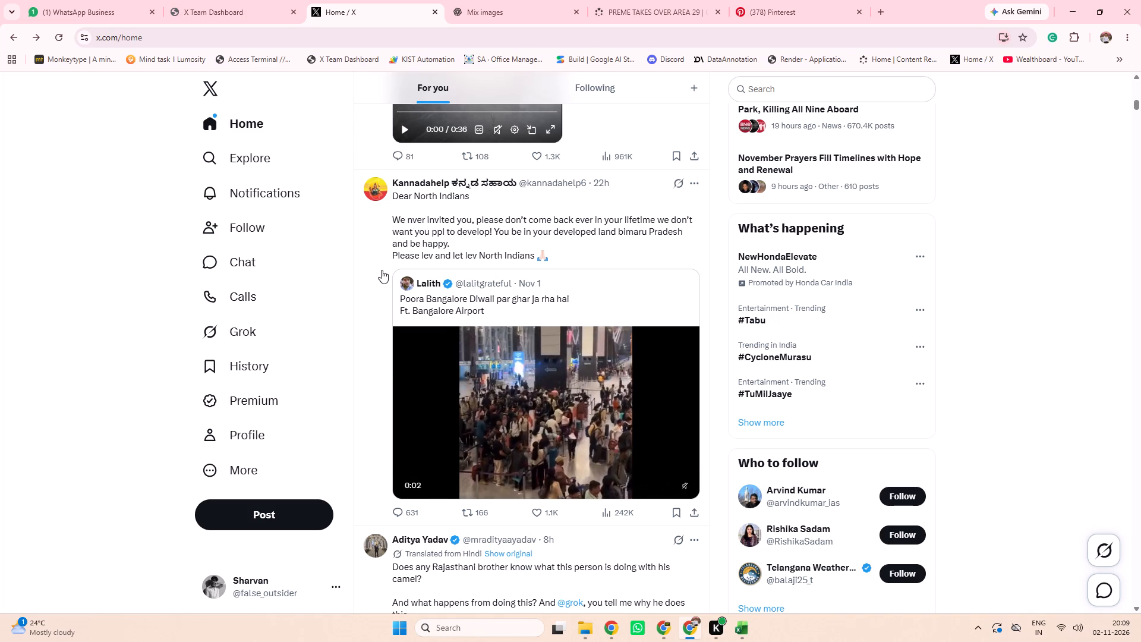
# Open the Kannadahelp post addressed to North Indians on X and read through its replies.
pyautogui.click(427, 209)
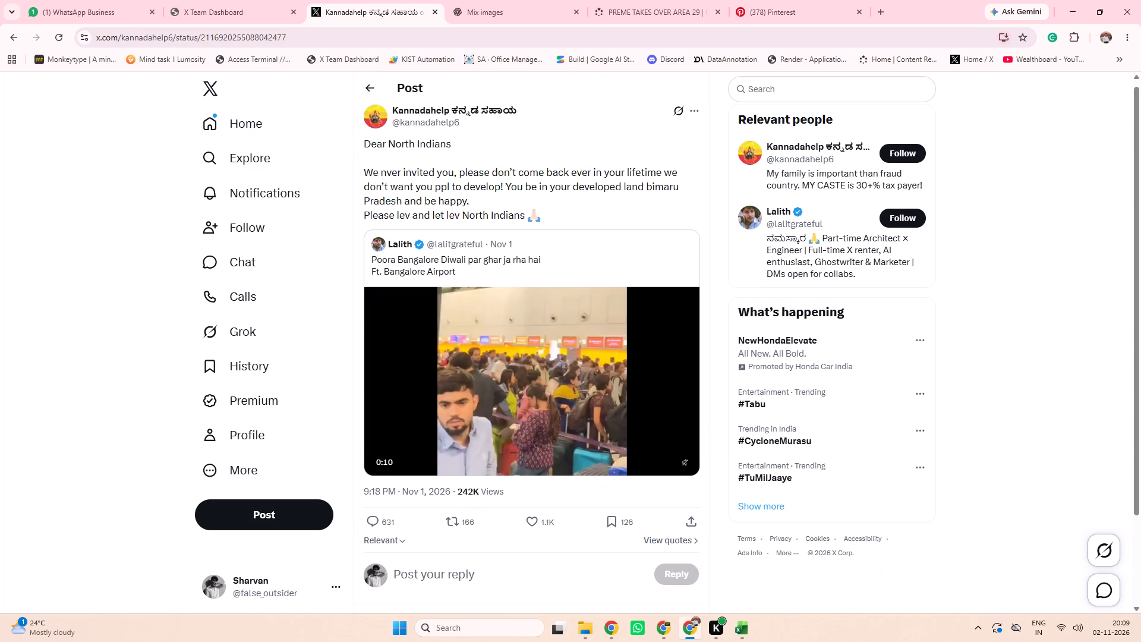
pyautogui.scroll(-3, 349, 328)
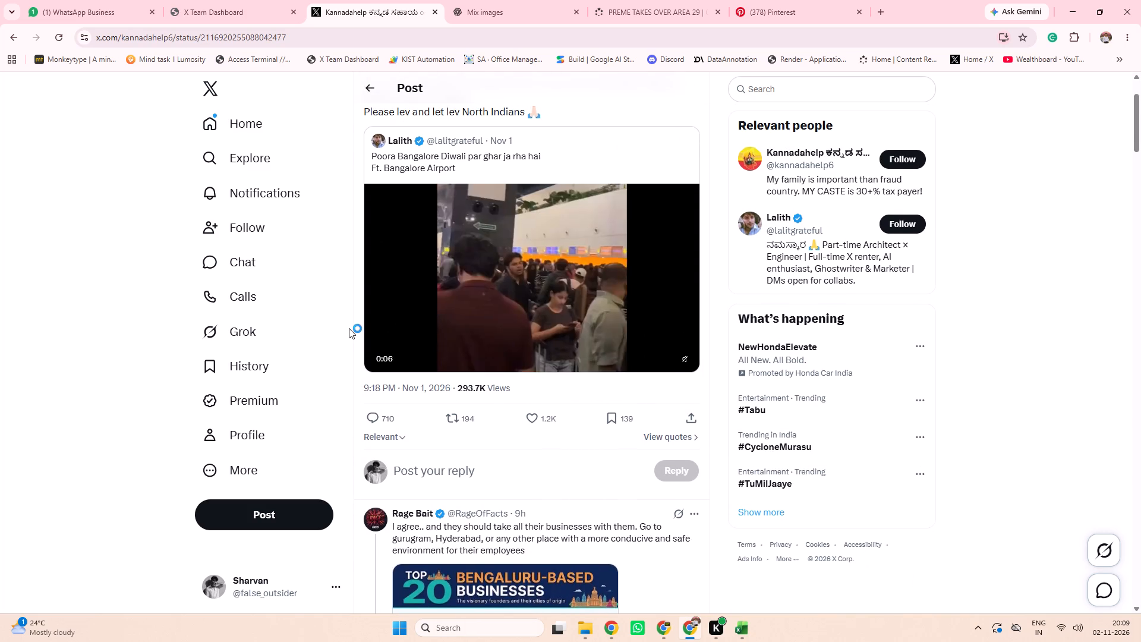
pyautogui.scroll(-1, 349, 328)
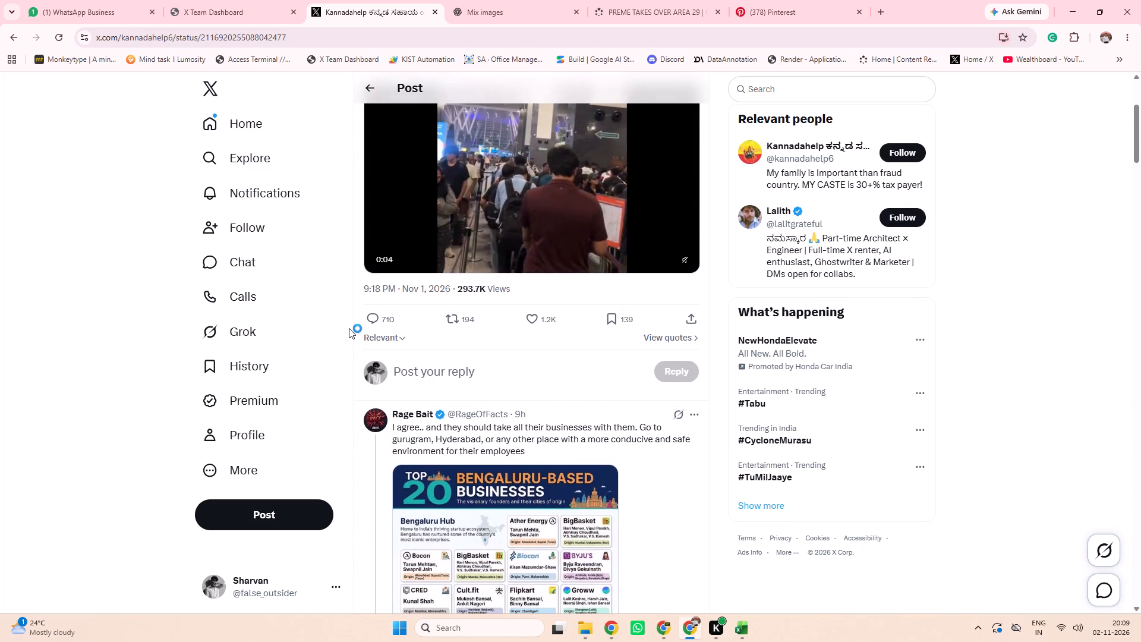
pyautogui.scroll(-3, 349, 328)
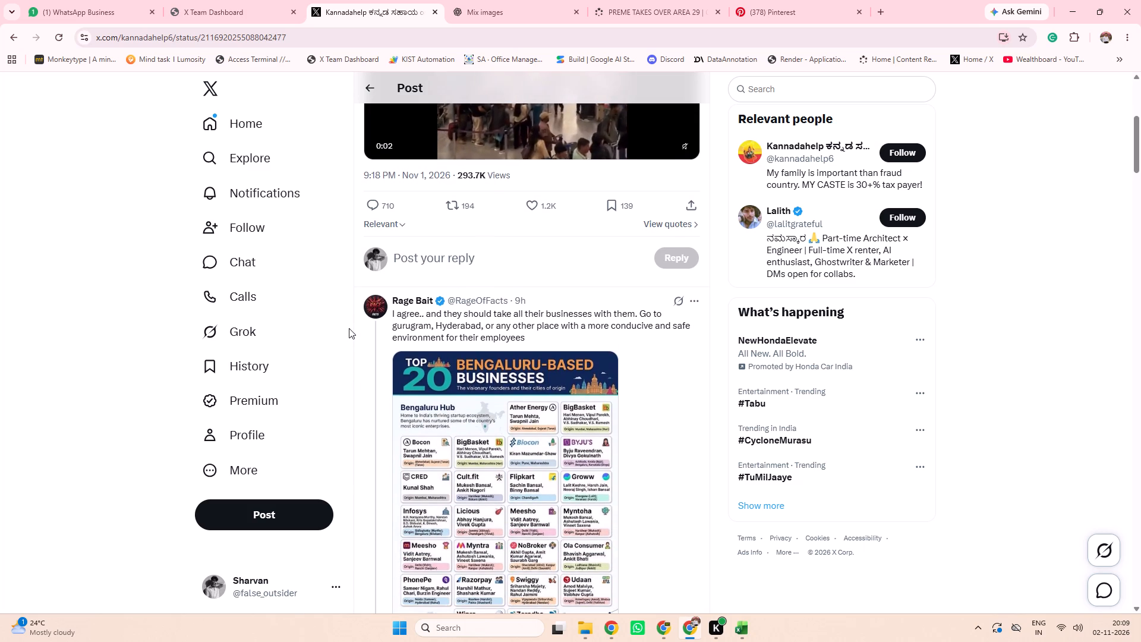
pyautogui.scroll(-2, 349, 328)
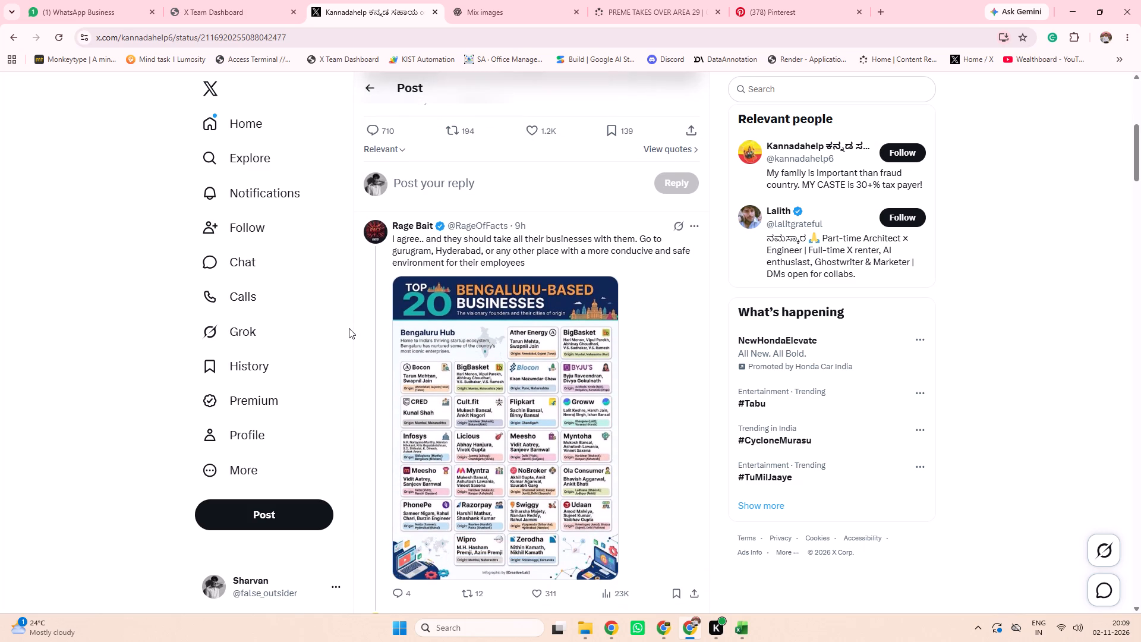
pyautogui.scroll(-3, 349, 328)
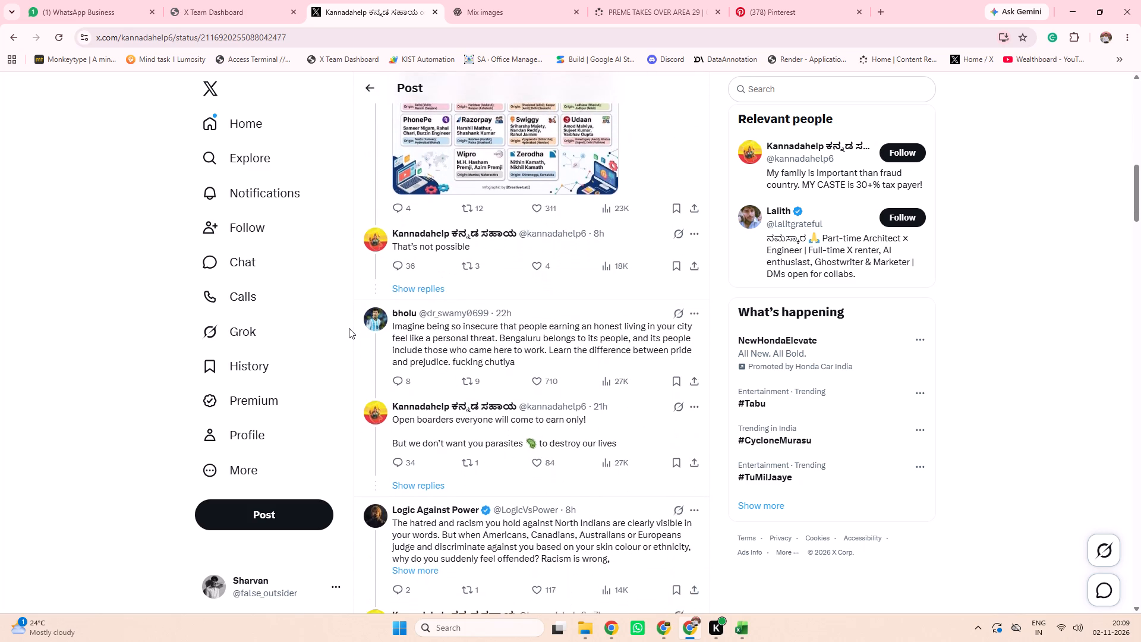
pyautogui.scroll(-3, 349, 328)
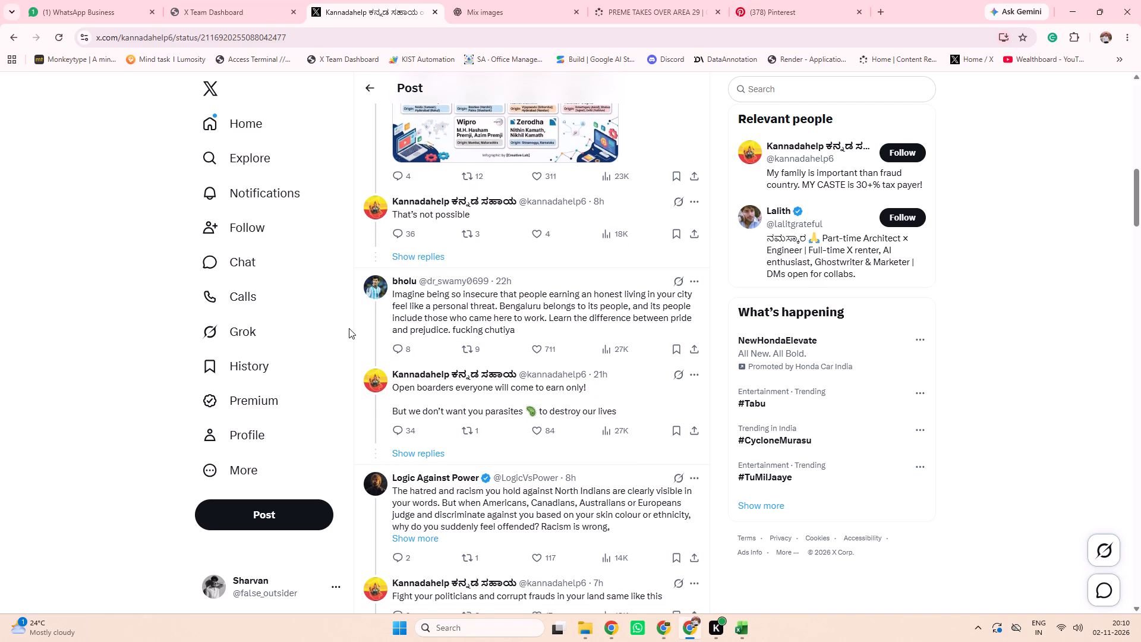
pyautogui.scroll(-2, 349, 328)
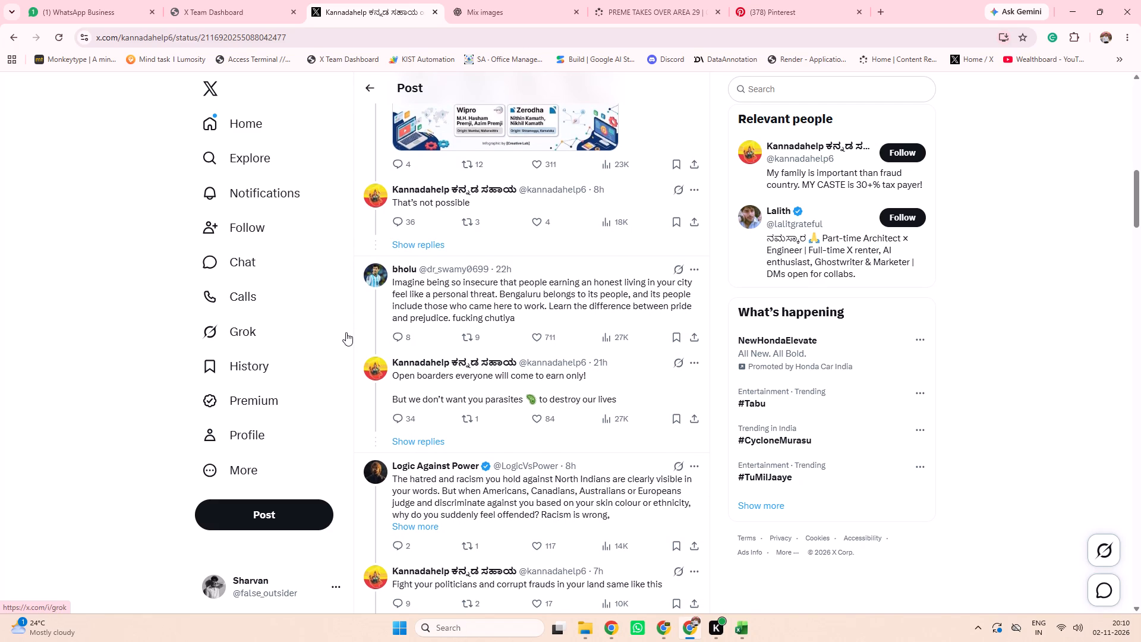
pyautogui.scroll(-1, 346, 332)
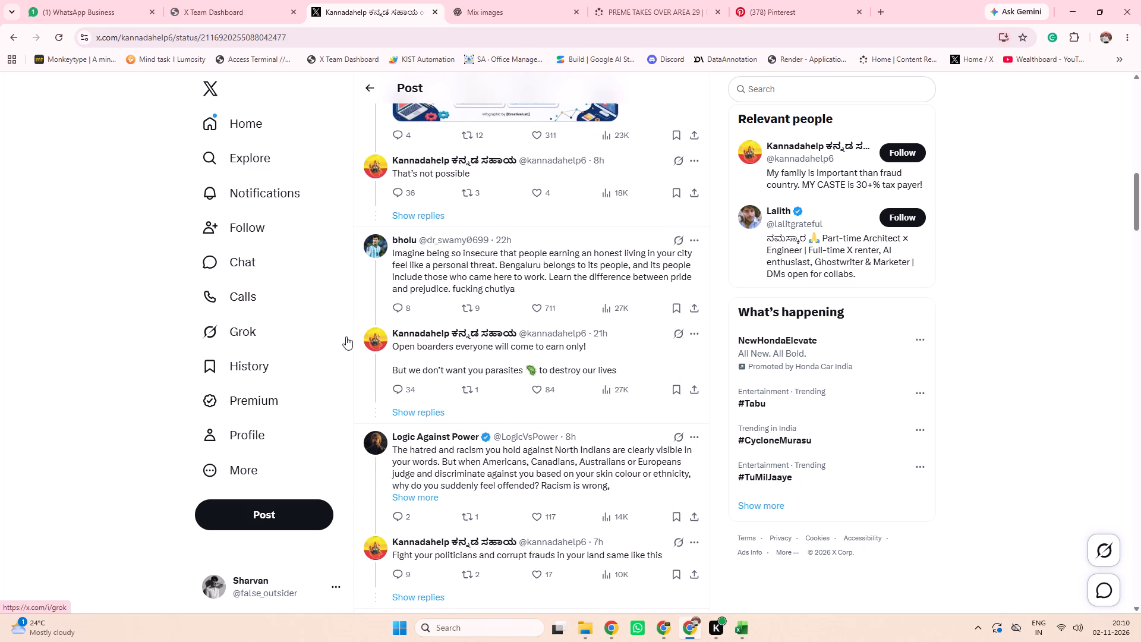
pyautogui.scroll(-1, 346, 336)
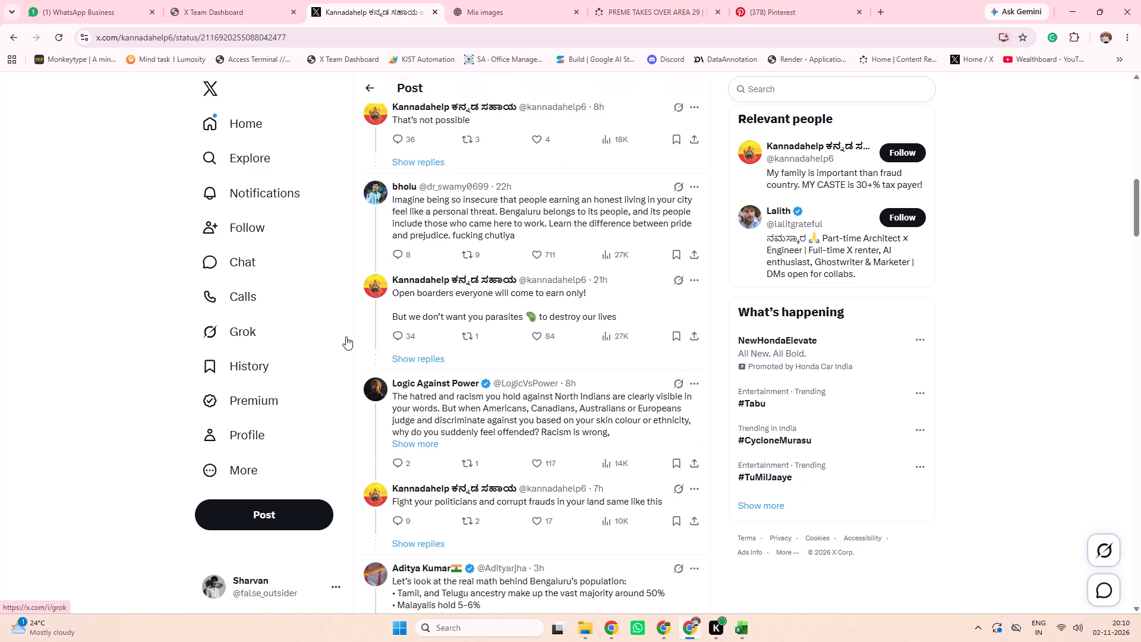
pyautogui.scroll(-3, 346, 336)
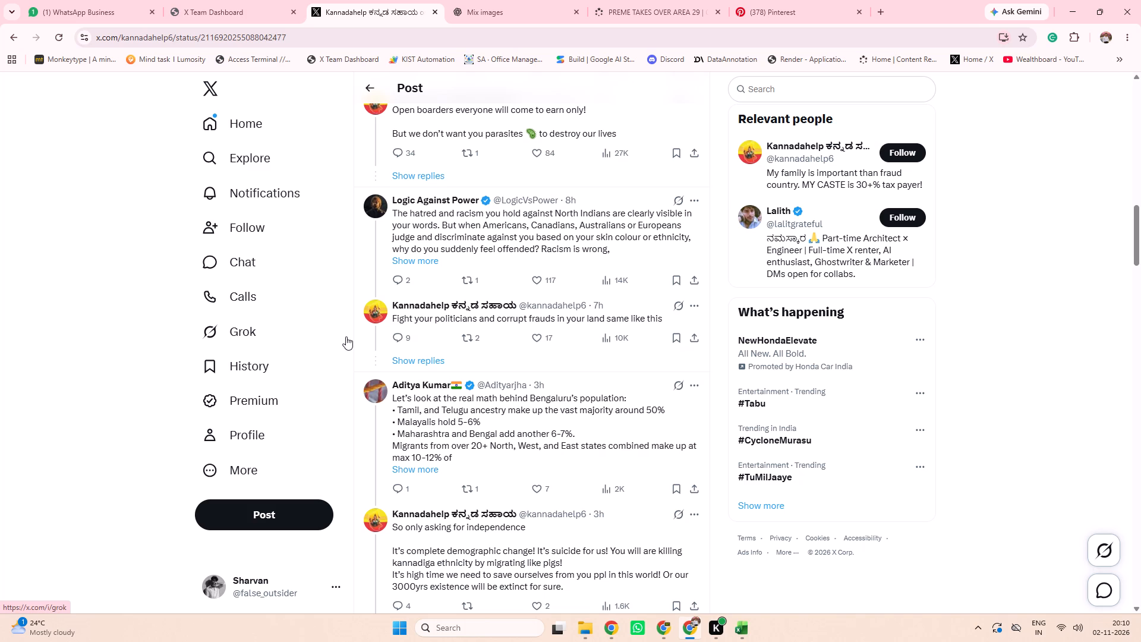
pyautogui.scroll(-3, 346, 336)
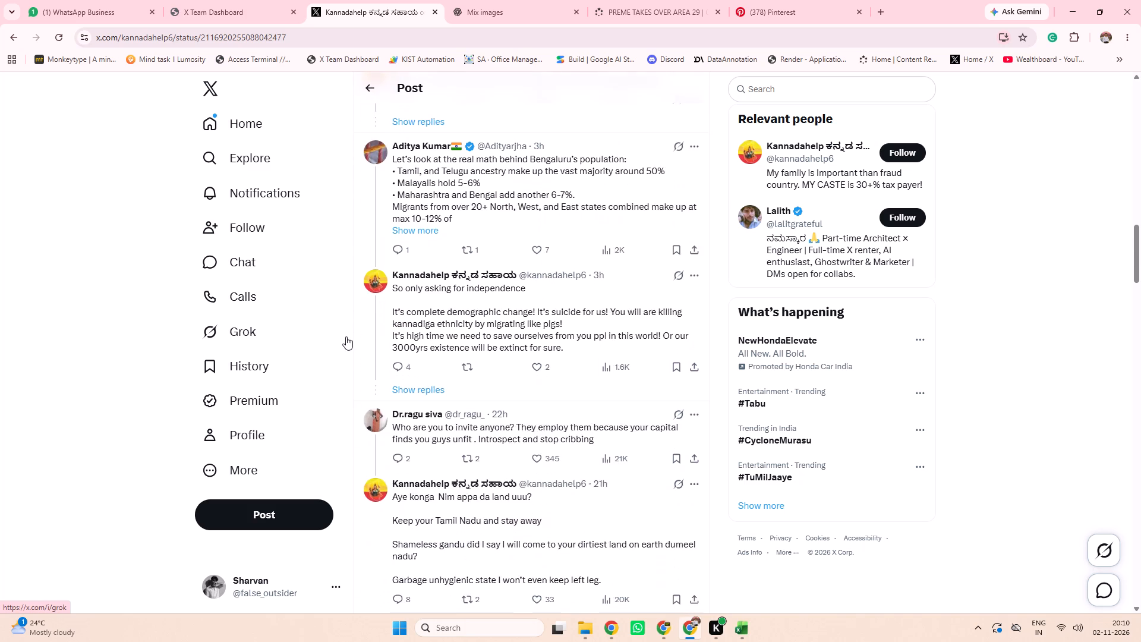
pyautogui.scroll(-2, 346, 336)
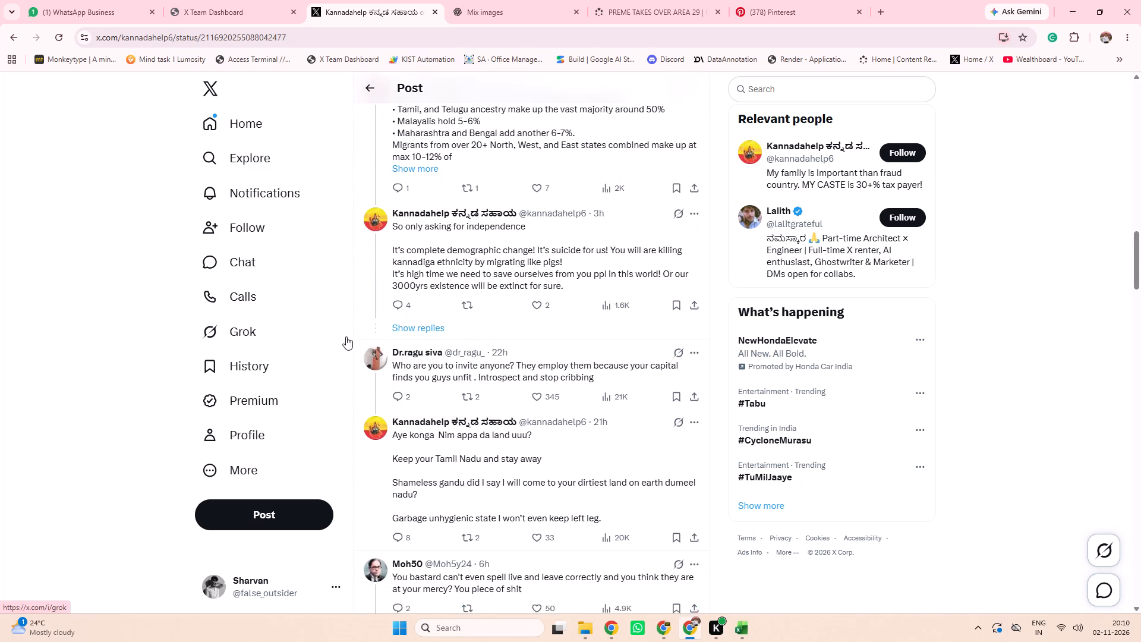
pyautogui.scroll(-3, 346, 336)
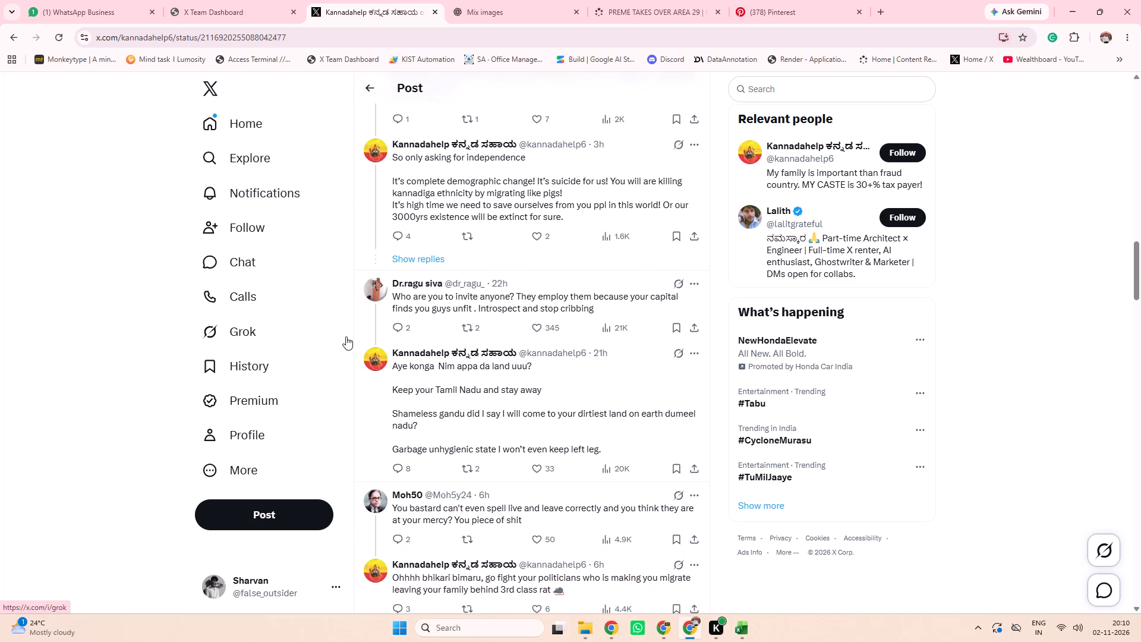
pyautogui.scroll(-1, 346, 336)
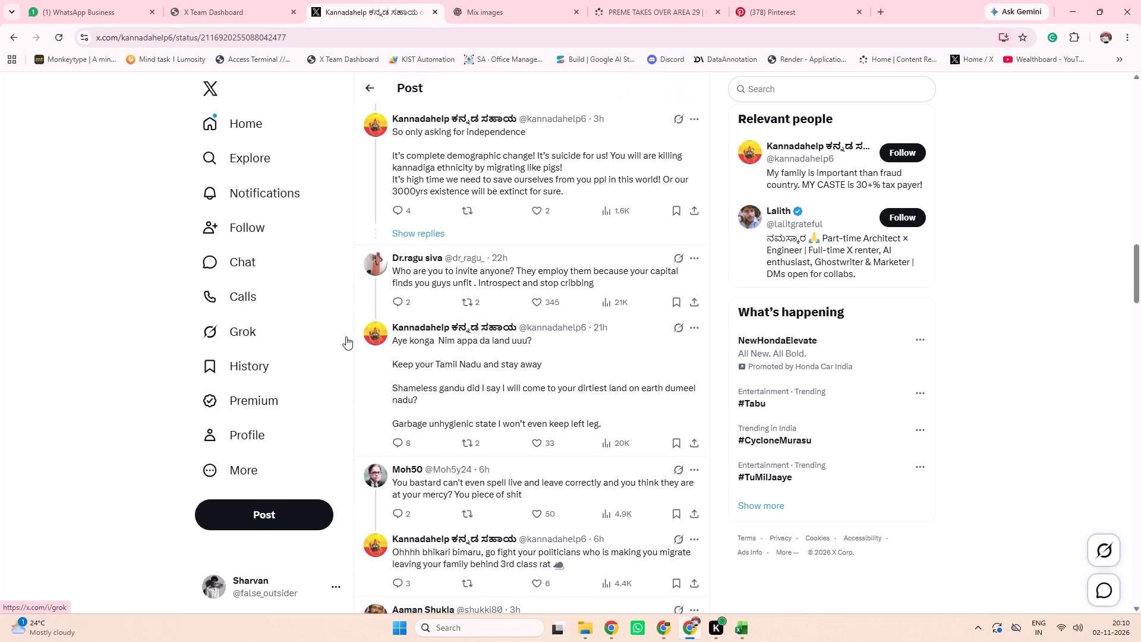
pyautogui.scroll(-1, 346, 336)
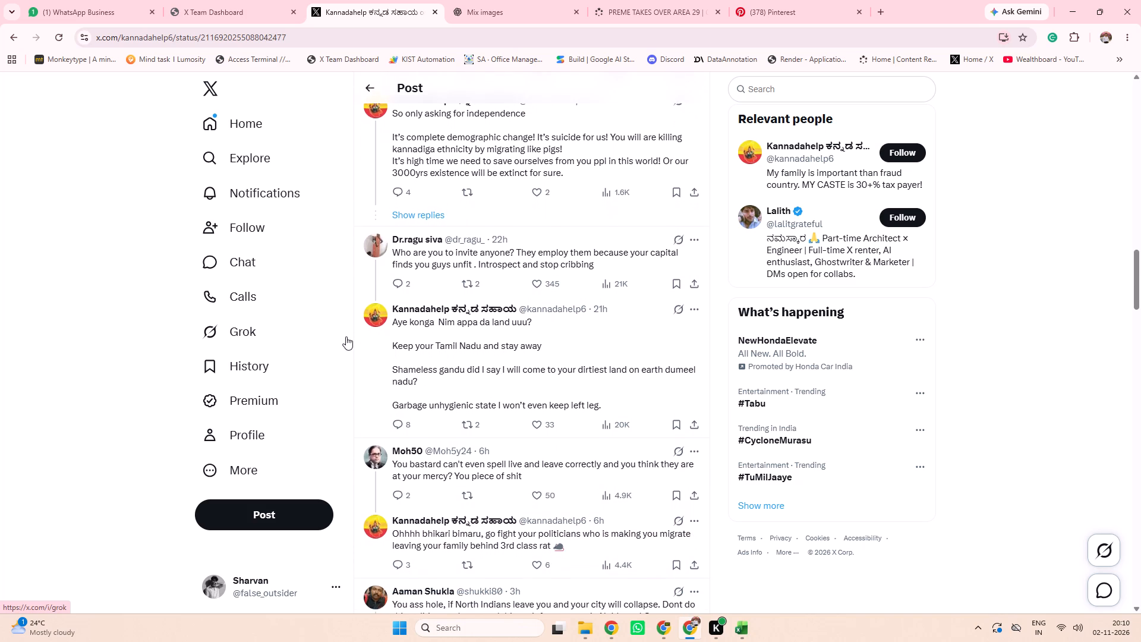
pyautogui.scroll(-1, 346, 336)
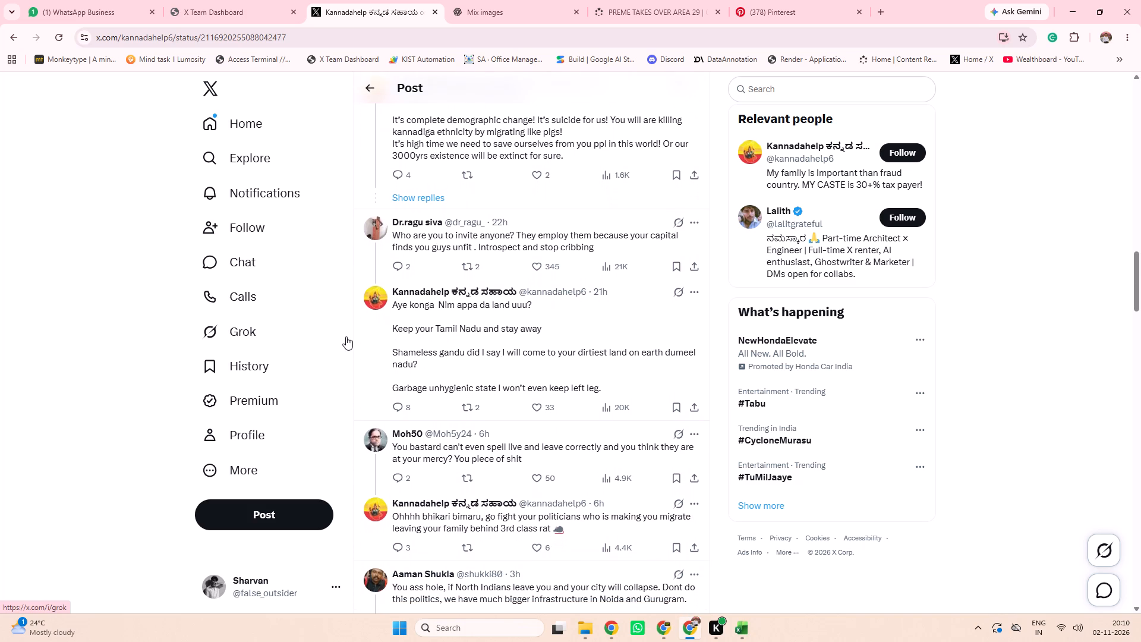
pyautogui.scroll(-2, 346, 336)
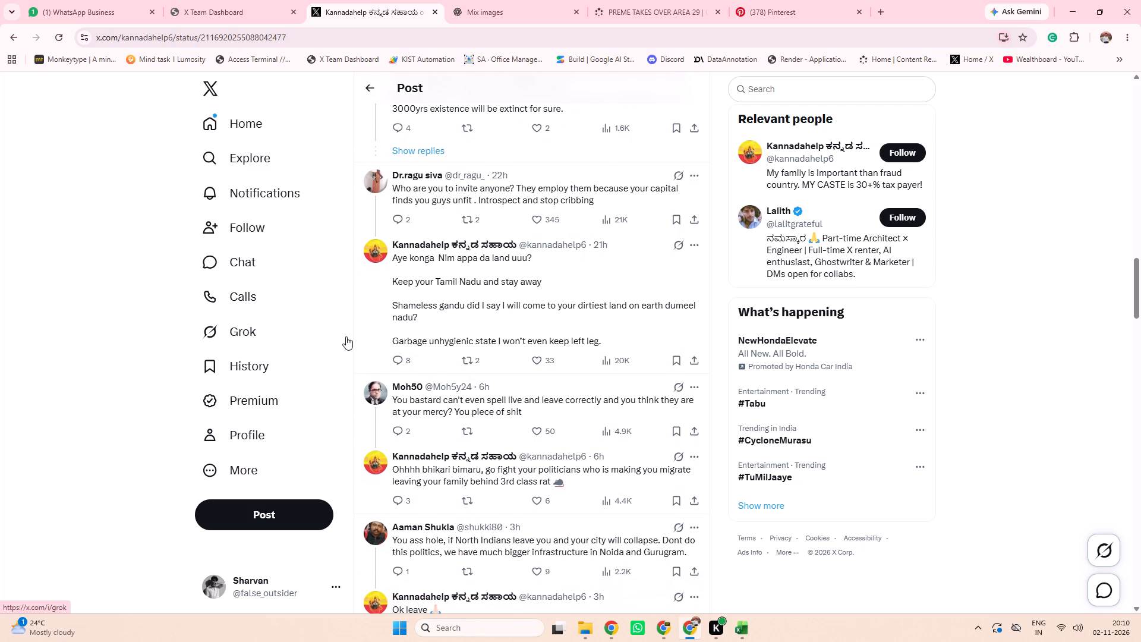
pyautogui.scroll(-2, 346, 336)
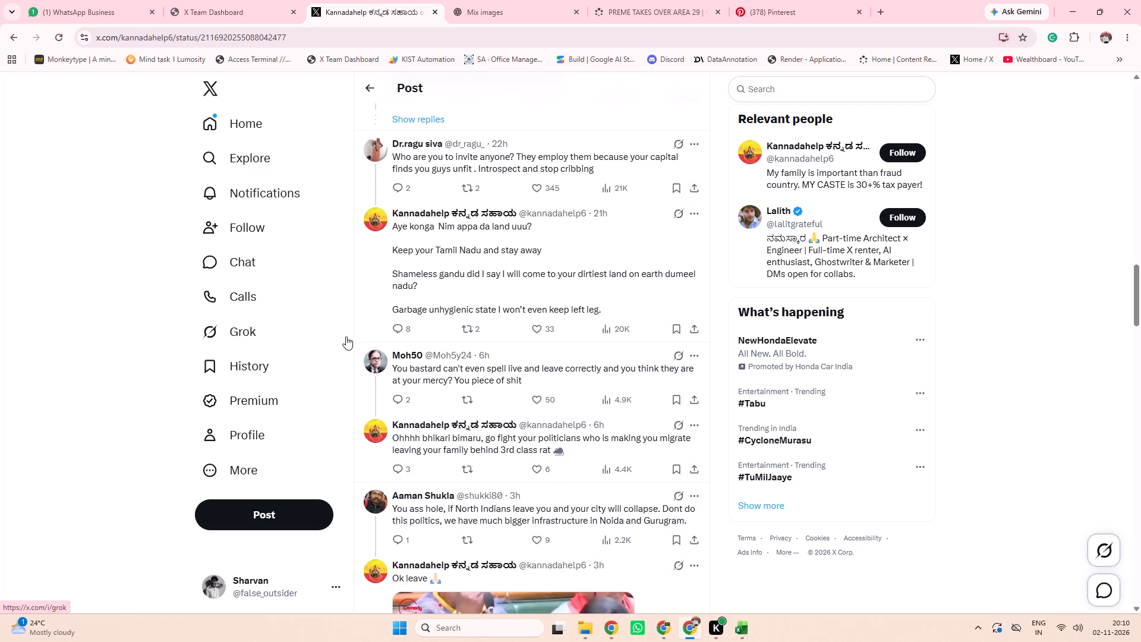
pyautogui.scroll(-2, 346, 336)
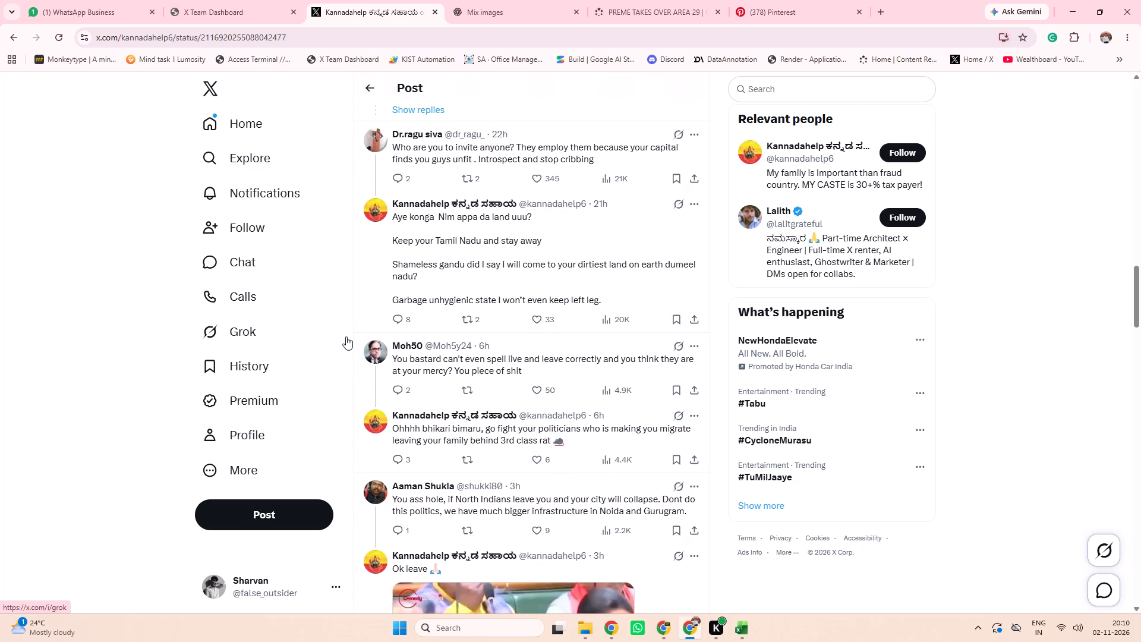
pyautogui.scroll(-3, 346, 336)
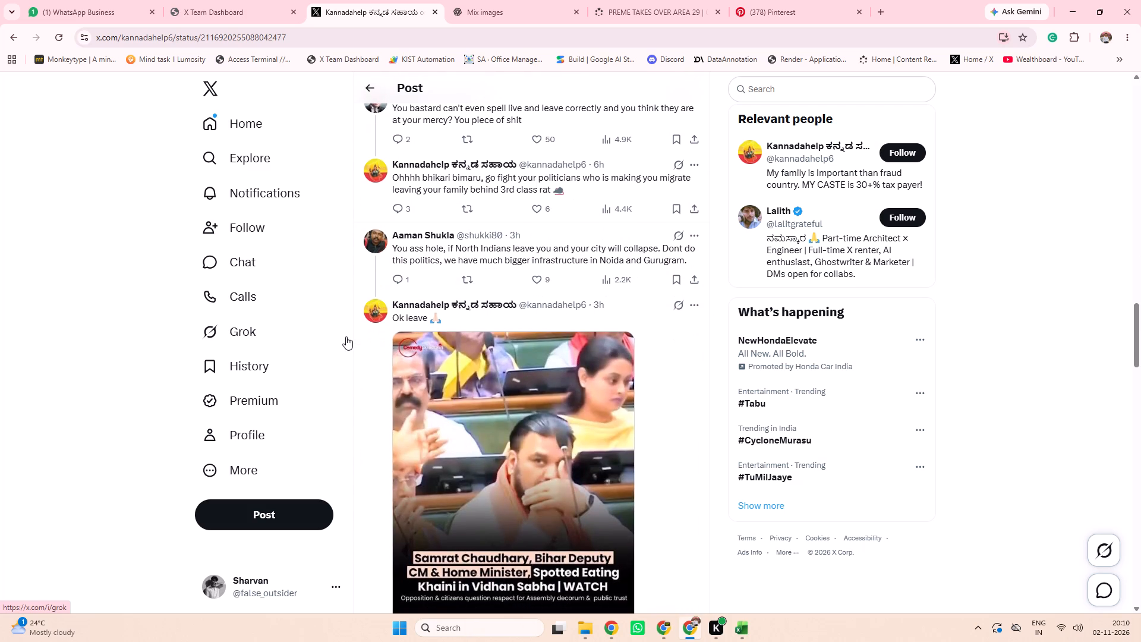
pyautogui.scroll(-2, 346, 336)
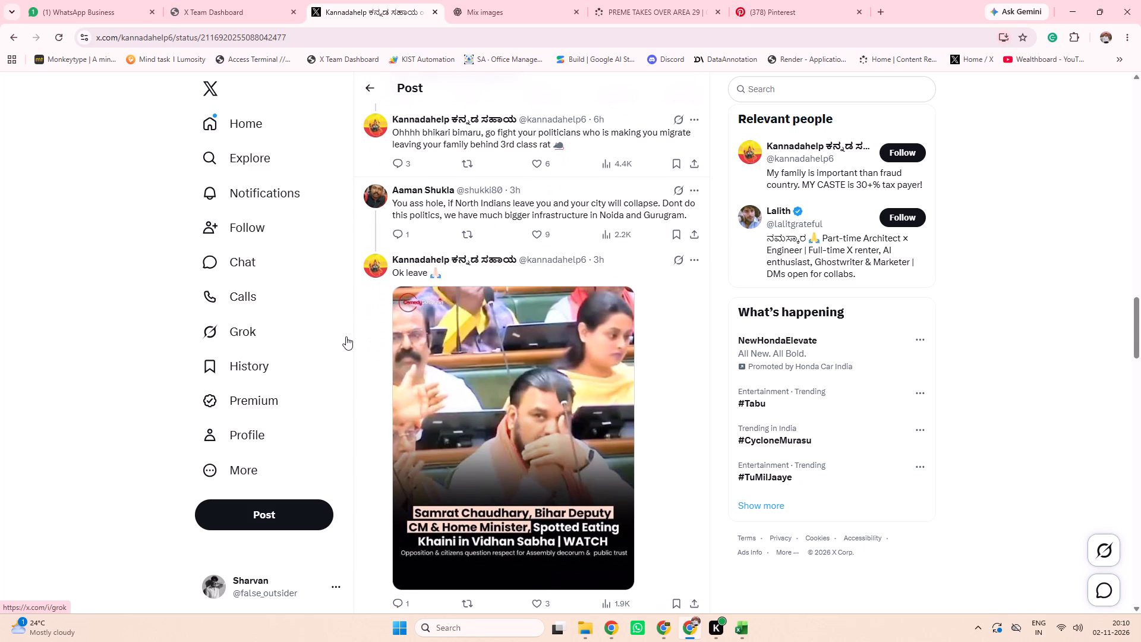
pyautogui.scroll(-5, 346, 336)
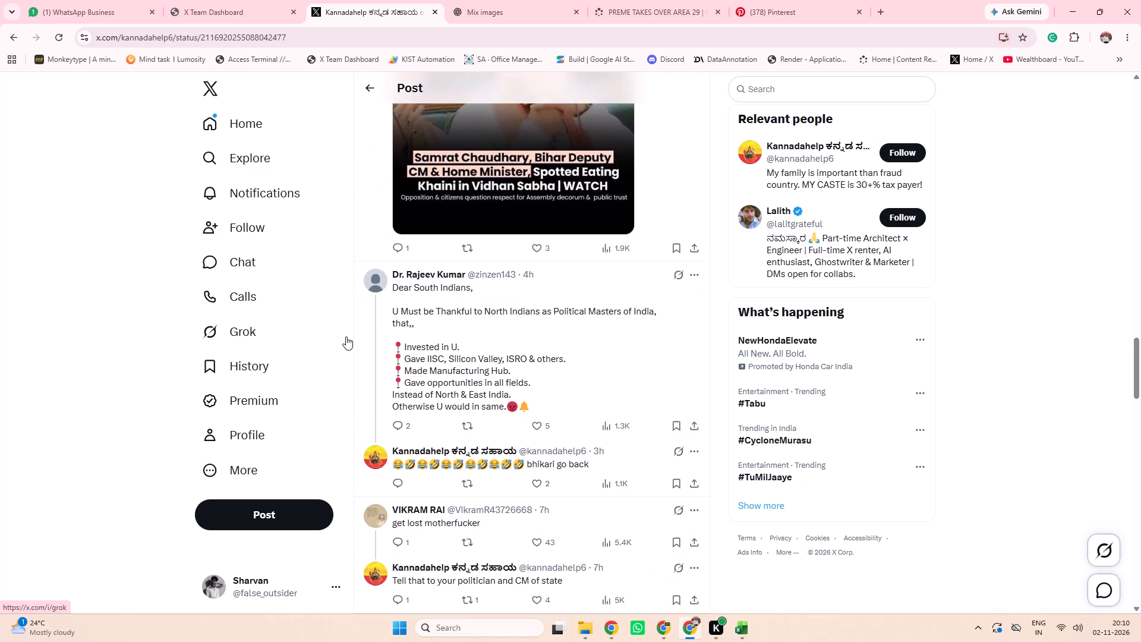
# Read through more replies under the Kannadahelp post, and return to the original post at the start of the thread.
pyautogui.scroll(-1, 346, 336)
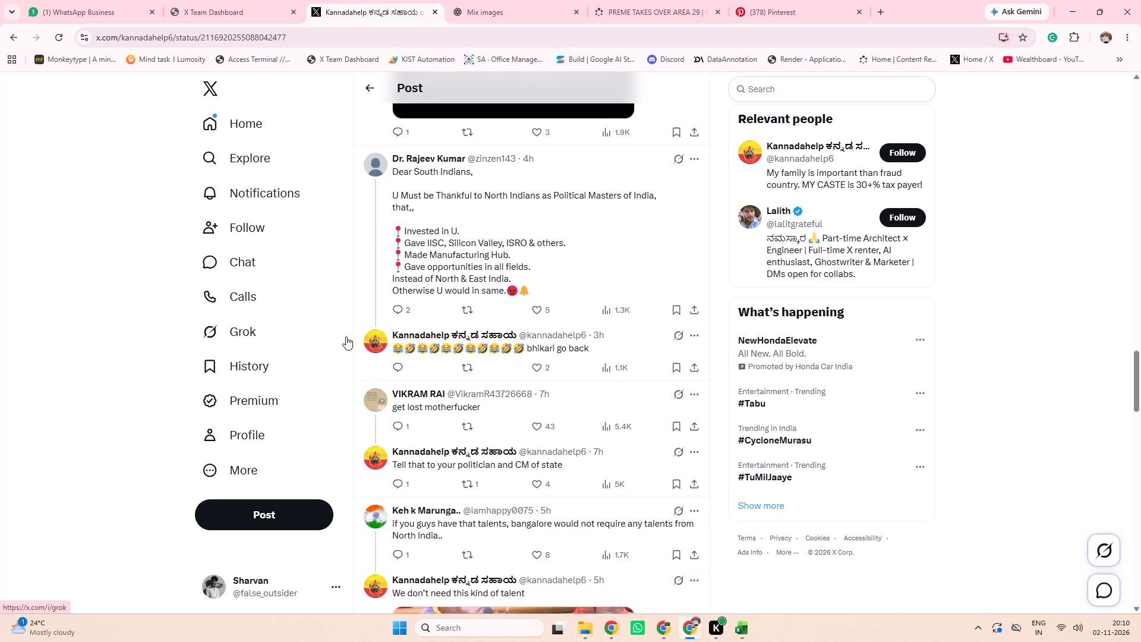
pyautogui.scroll(-2, 346, 336)
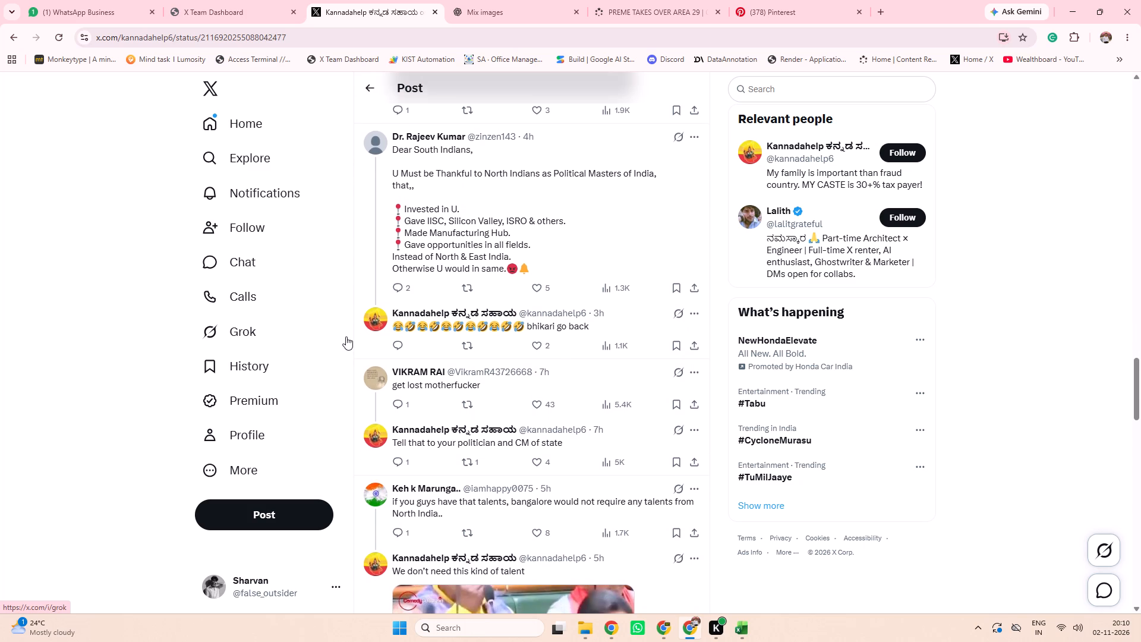
pyautogui.scroll(-2, 346, 336)
pyautogui.scroll(2, 346, 336)
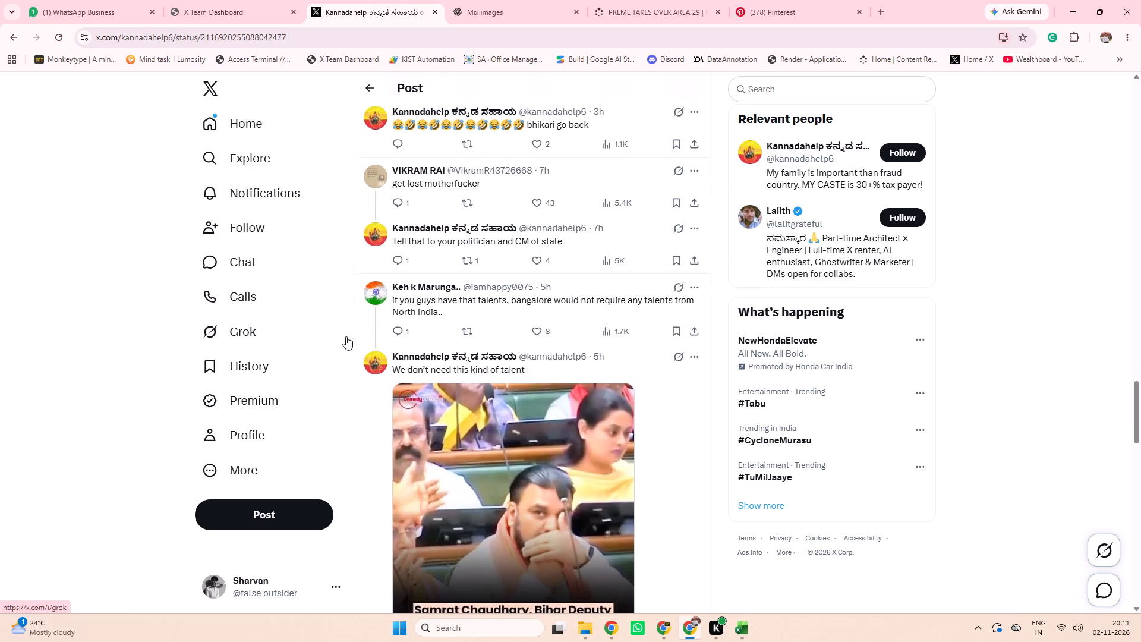
pyautogui.scroll(14, 346, 336)
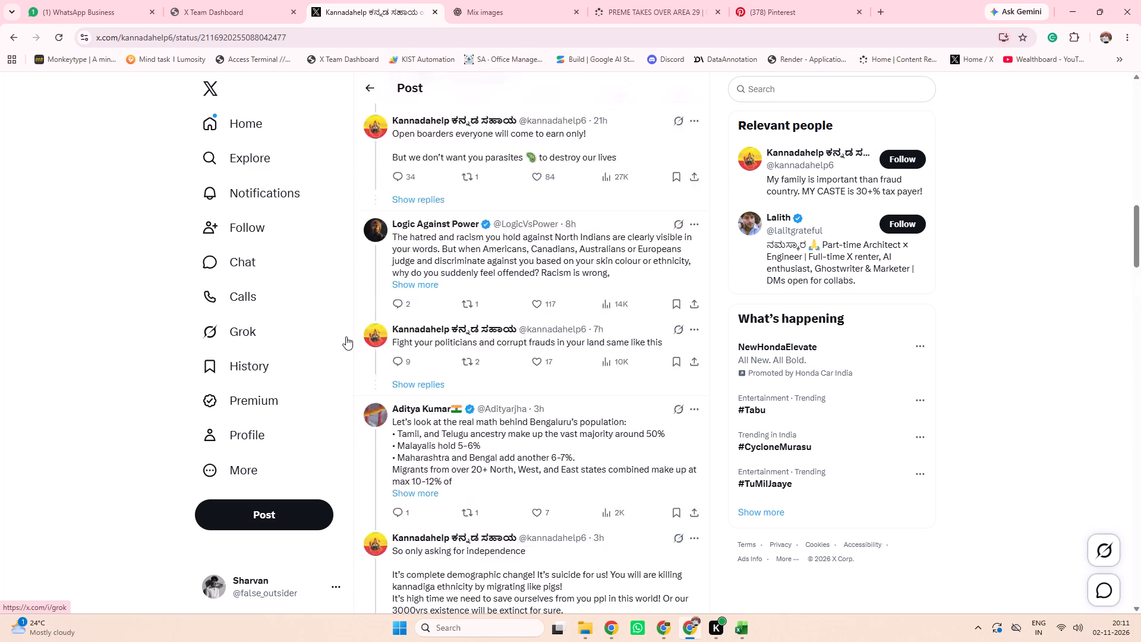
pyautogui.scroll(2, 346, 336)
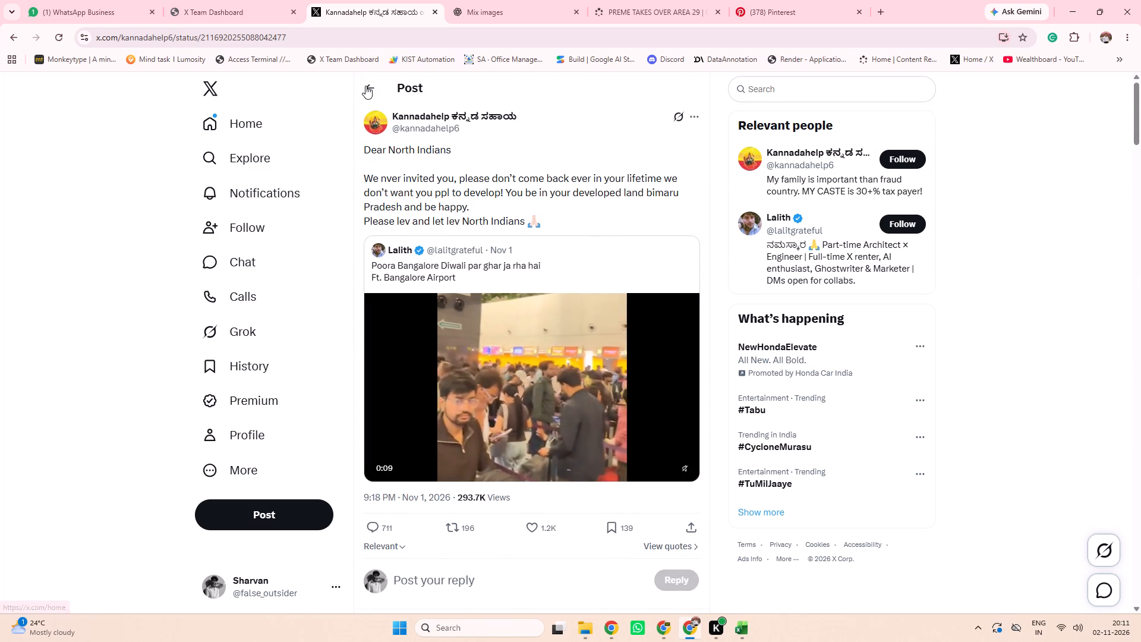
# Go back to the For you feed on X and browse the posts as far as the "most terrifying opening scene" video.
pyautogui.click(365, 86)
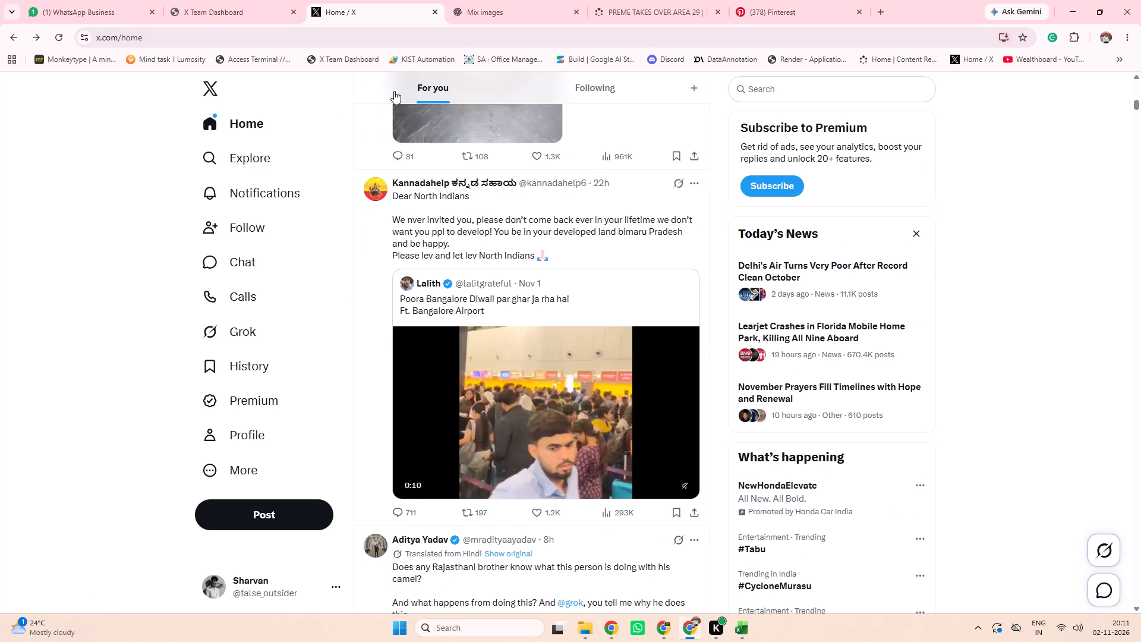
pyautogui.scroll(-6, 394, 91)
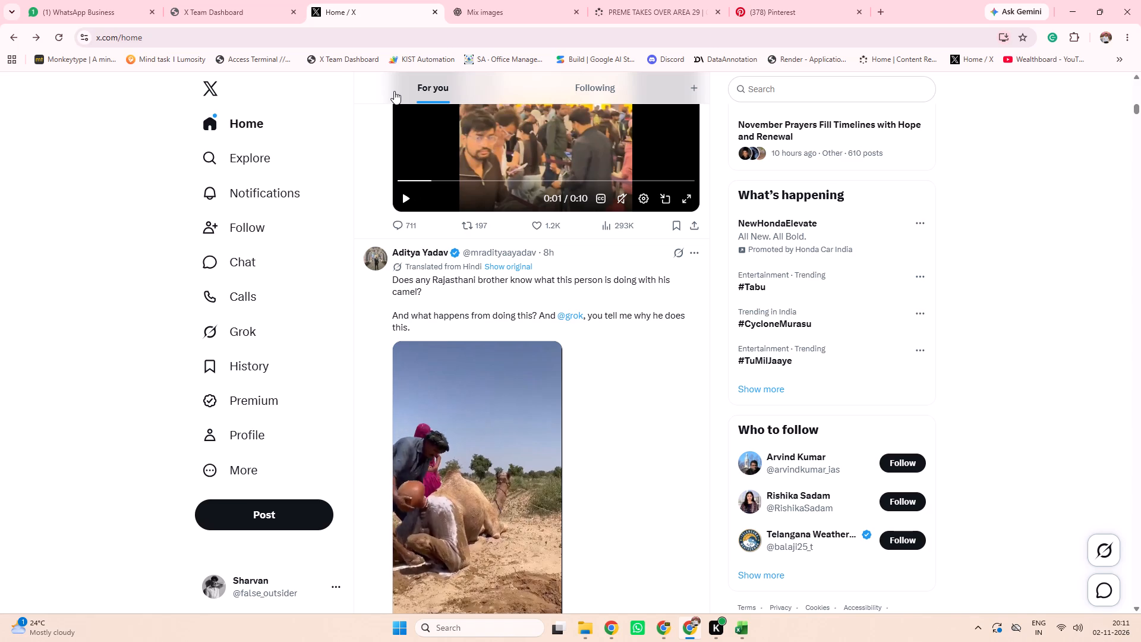
pyautogui.scroll(-5, 394, 91)
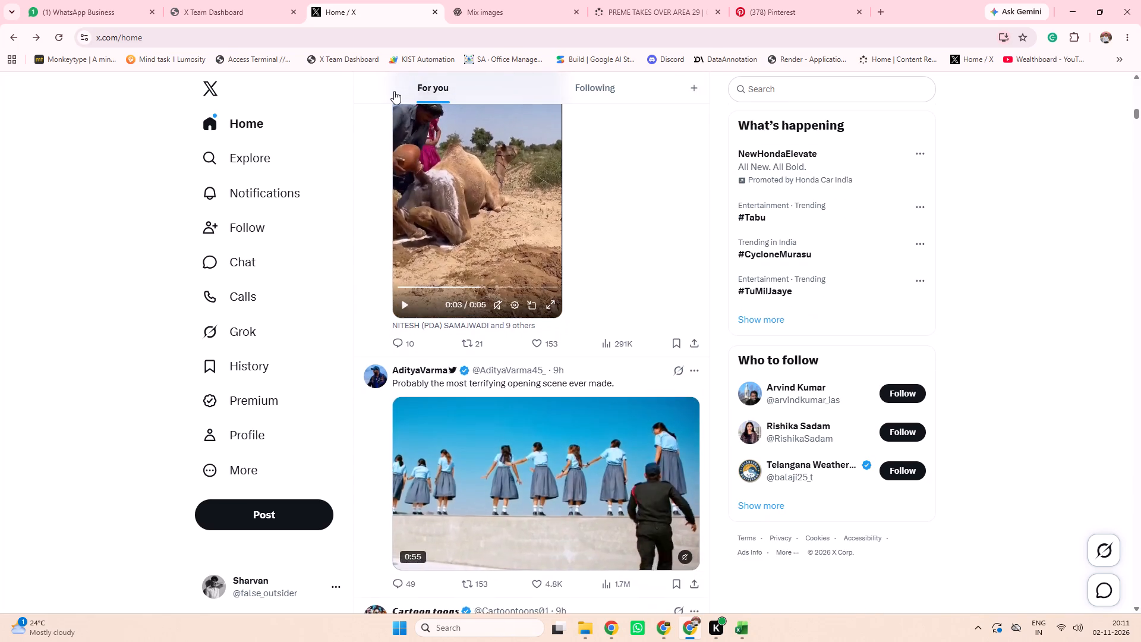
pyautogui.scroll(-2, 394, 91)
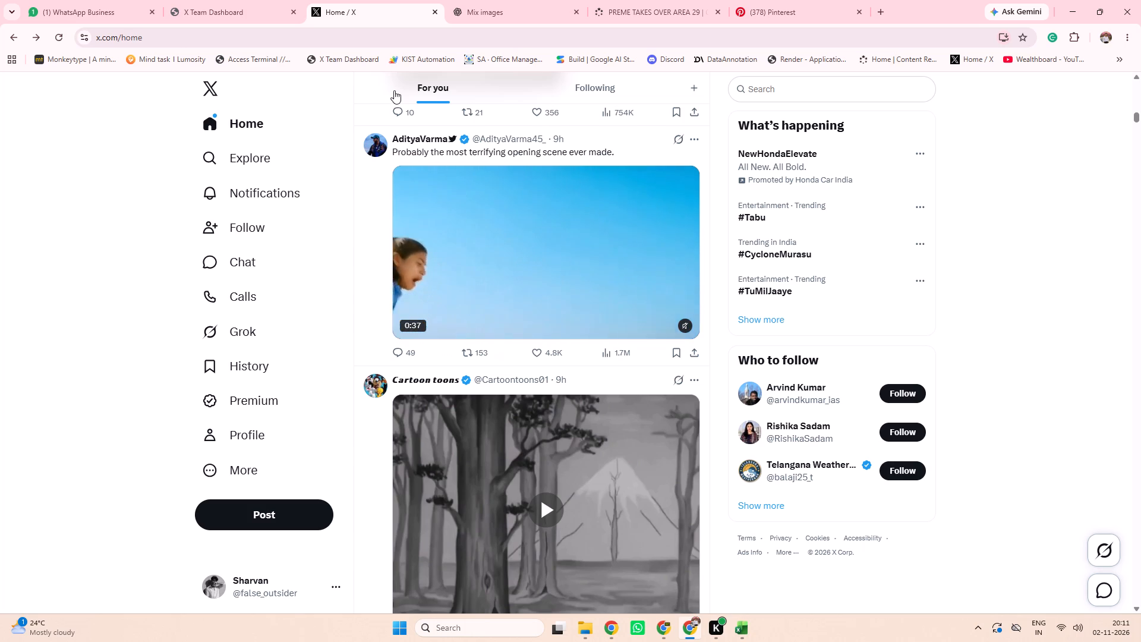
pyautogui.scroll(-1, 394, 90)
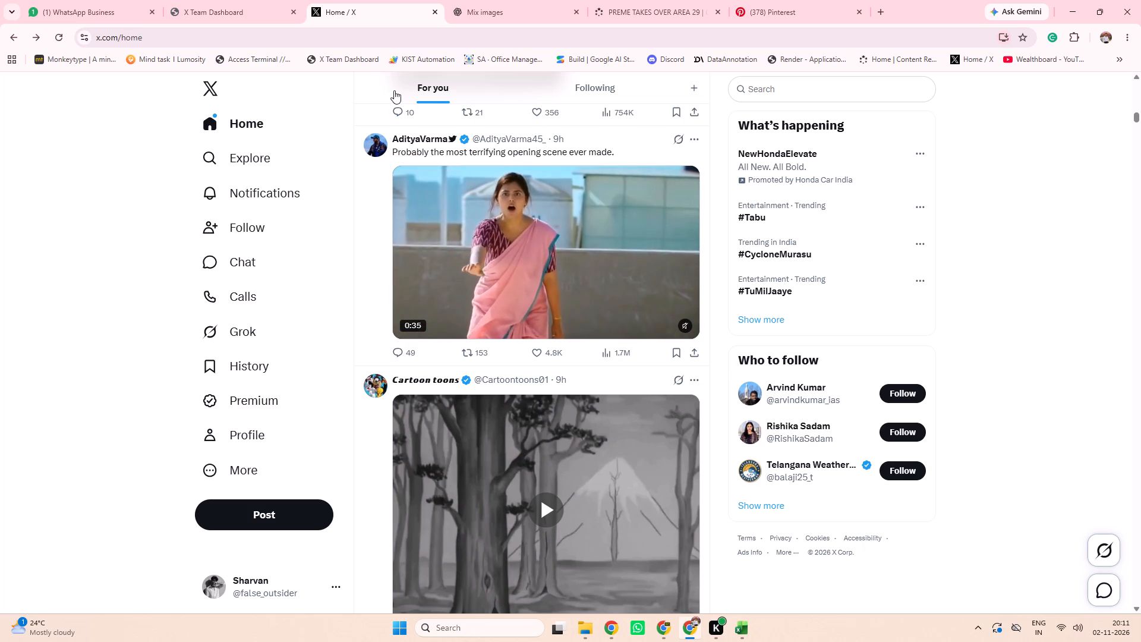
pyautogui.scroll(-1, 394, 90)
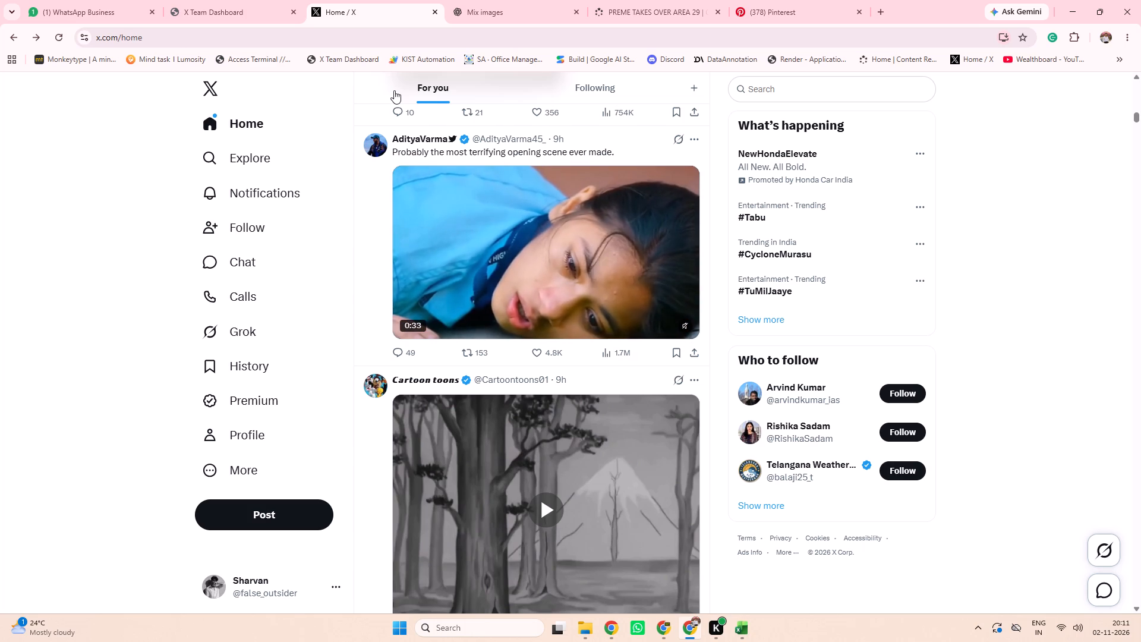
pyautogui.scroll(-1, 394, 90)
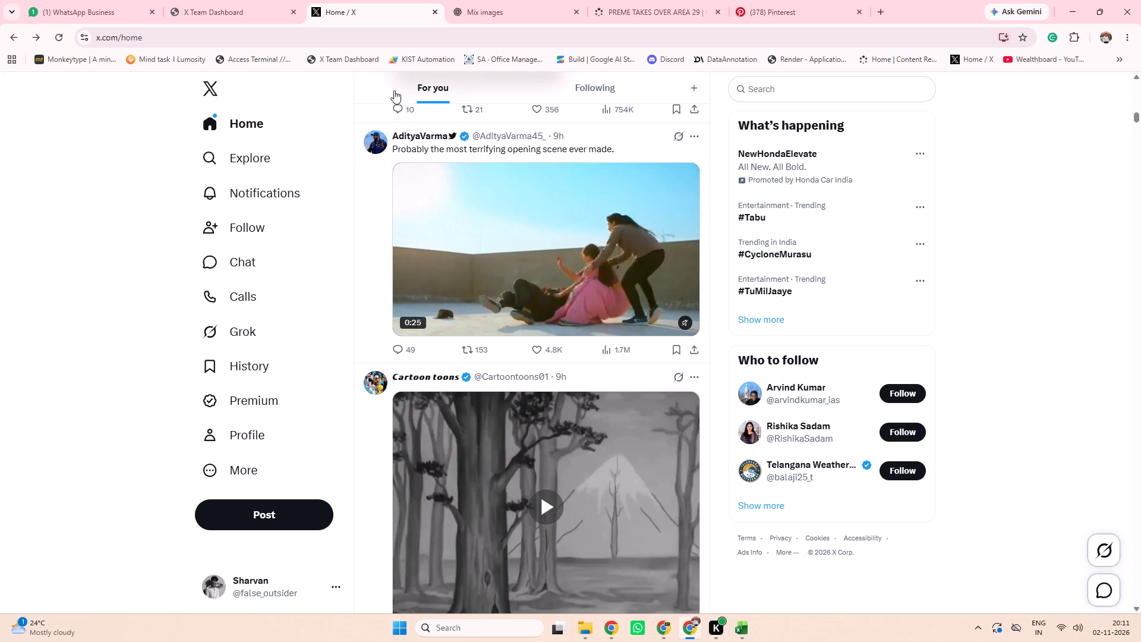
# Watch the Cartoon toons video in the For you feed and continue to the Daily Buzz factory video.
pyautogui.scroll(-3, 394, 90)
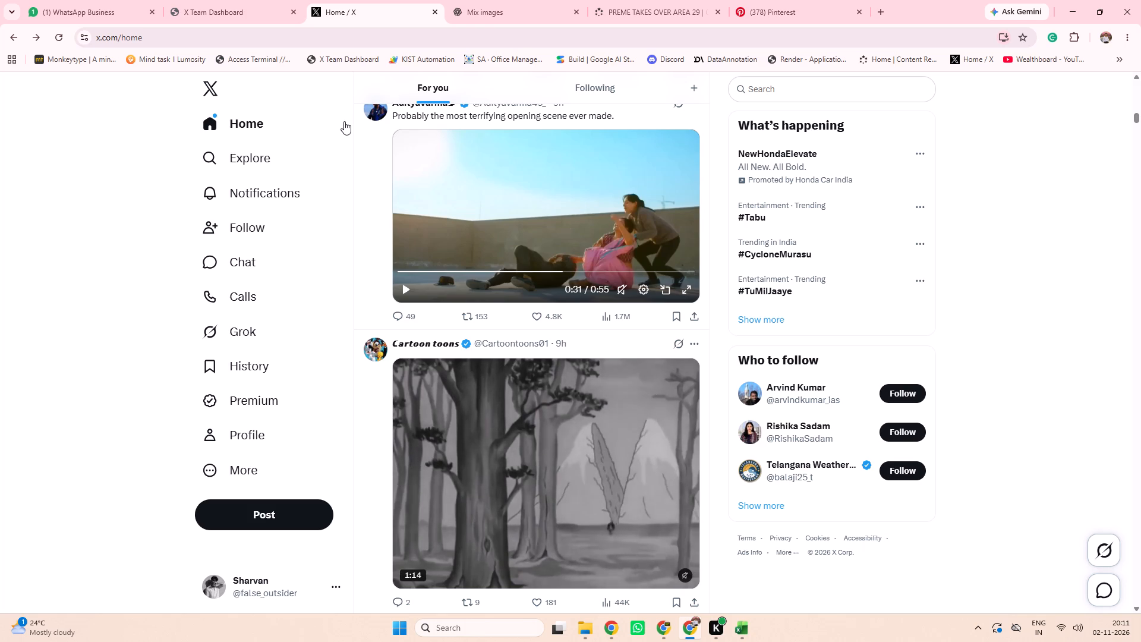
pyautogui.scroll(-1, 344, 121)
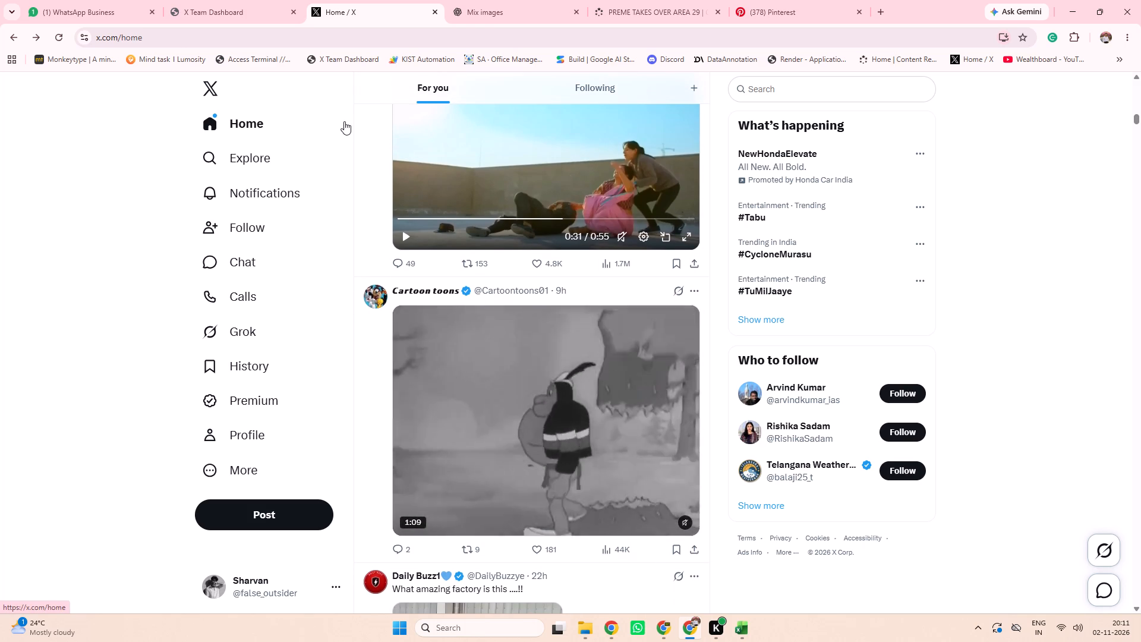
pyautogui.scroll(-1, 344, 121)
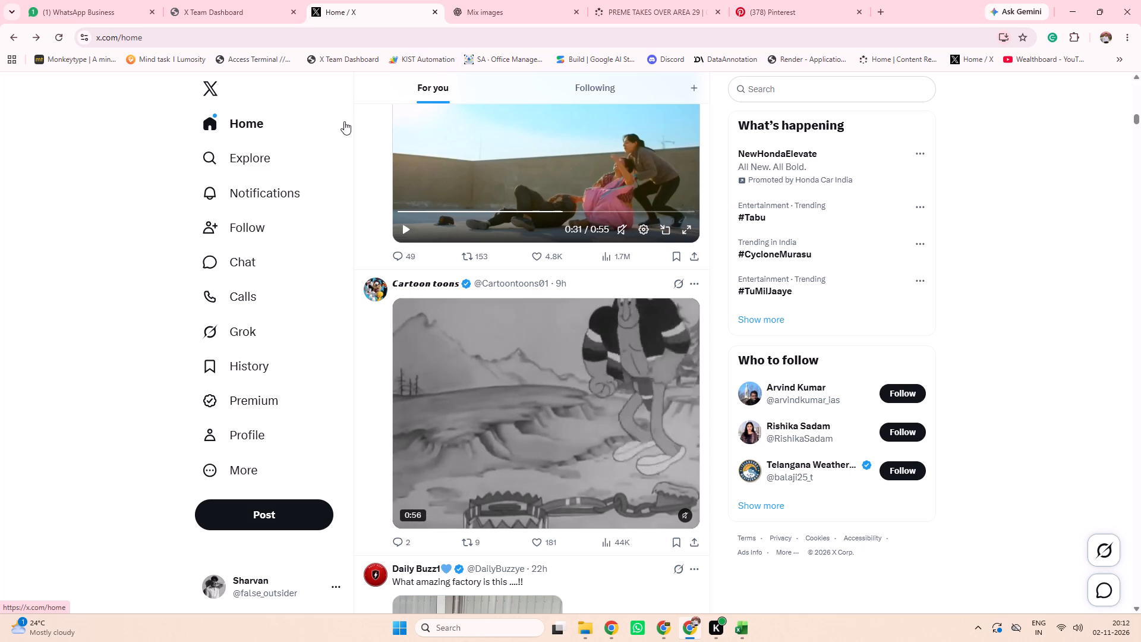
pyautogui.scroll(-1, 344, 121)
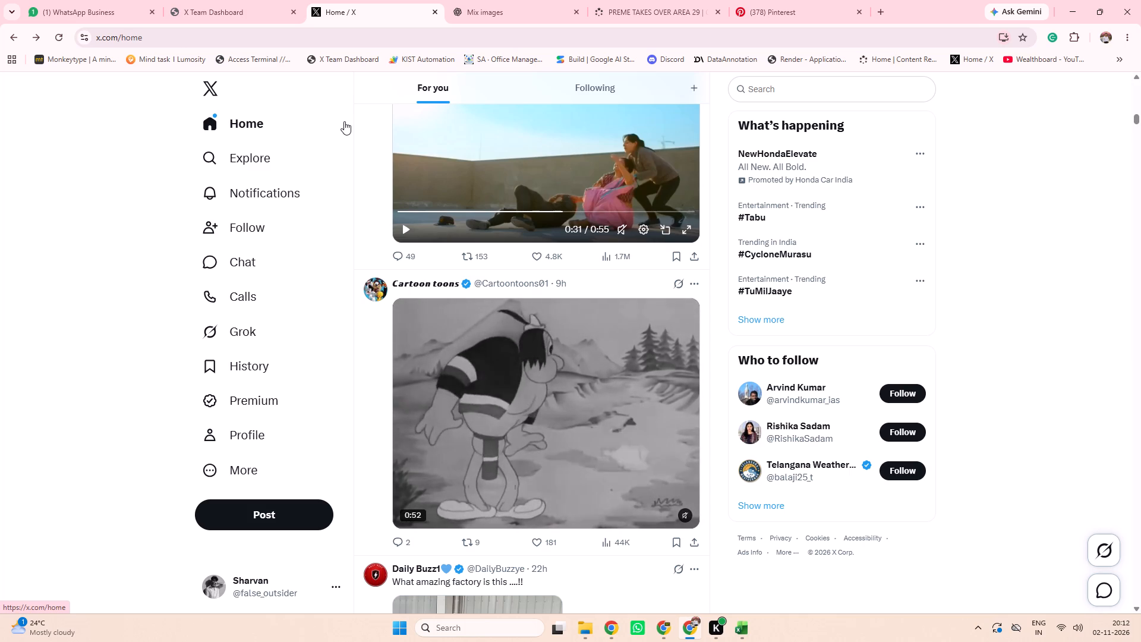
pyautogui.scroll(-1, 344, 121)
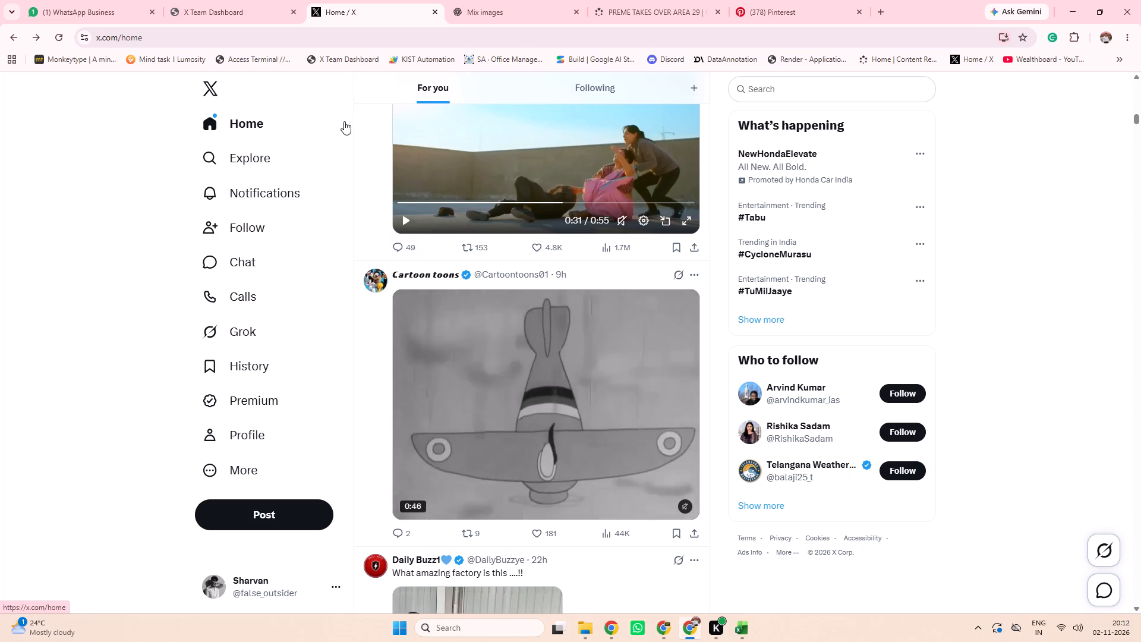
pyautogui.scroll(-2, 344, 121)
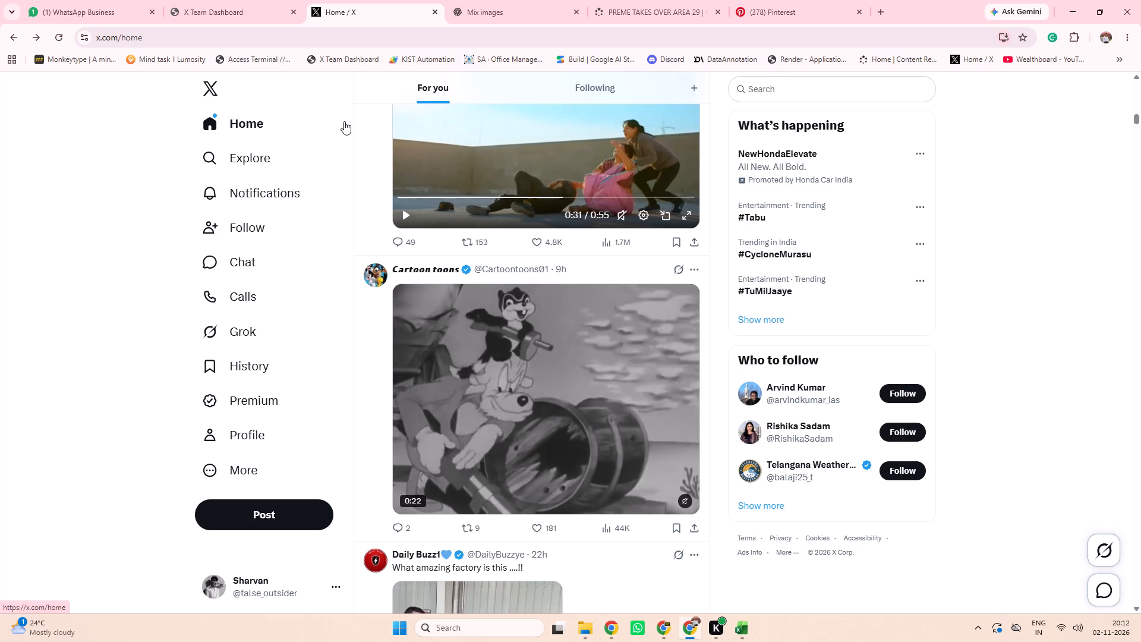
pyautogui.scroll(-1, 344, 121)
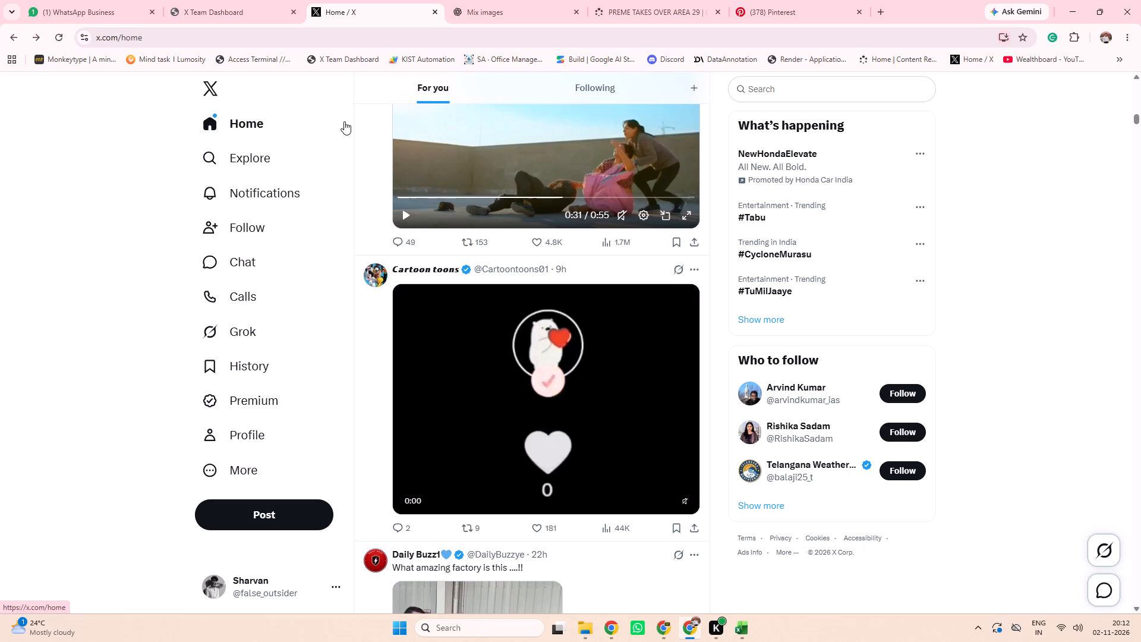
pyautogui.scroll(-3, 344, 121)
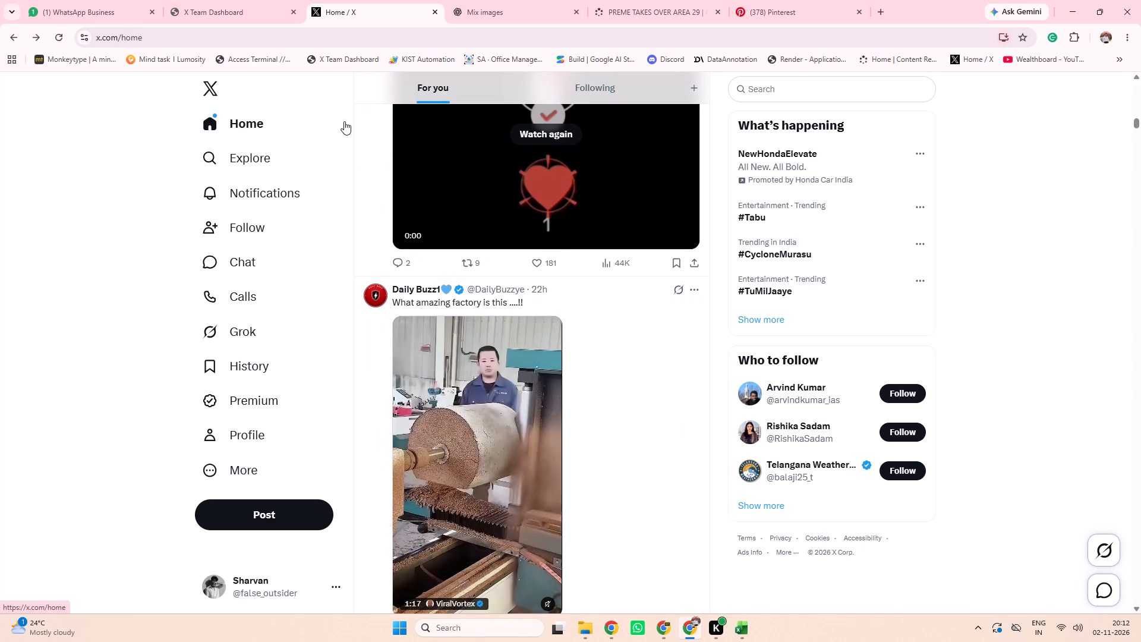
pyautogui.scroll(-1, 344, 121)
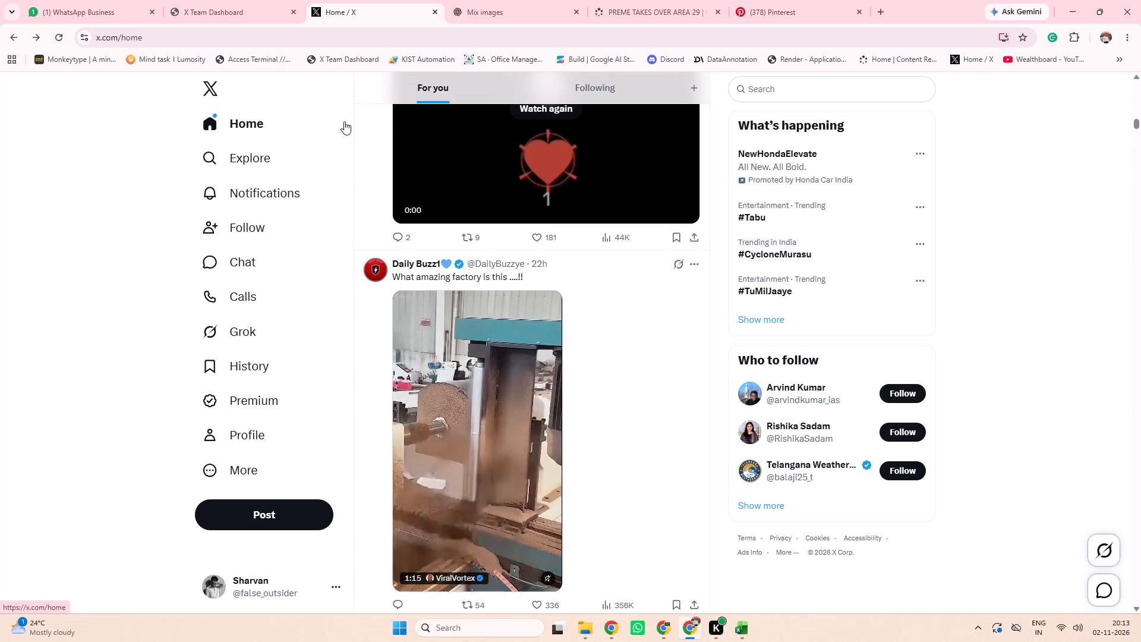
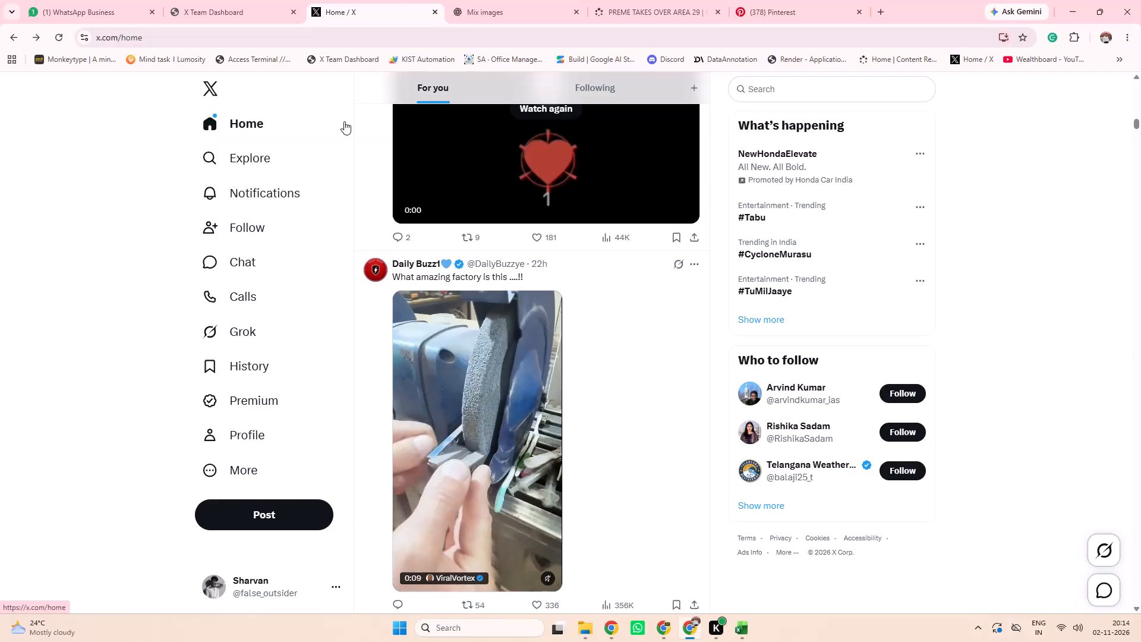
pyautogui.scroll(-1, 344, 121)
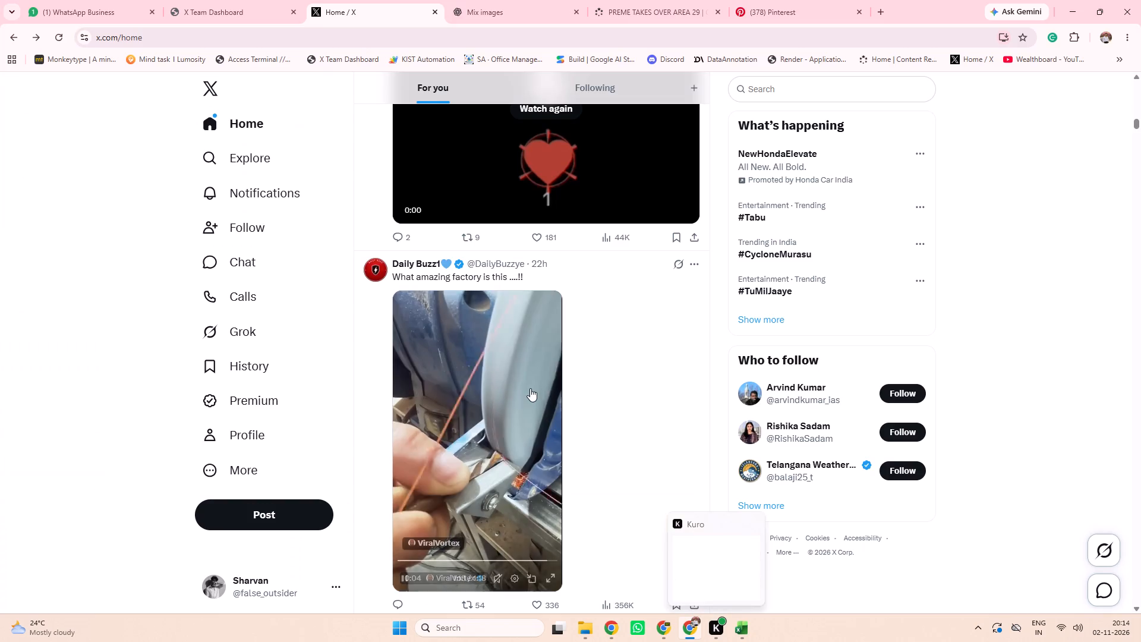
pyautogui.click(473, 16)
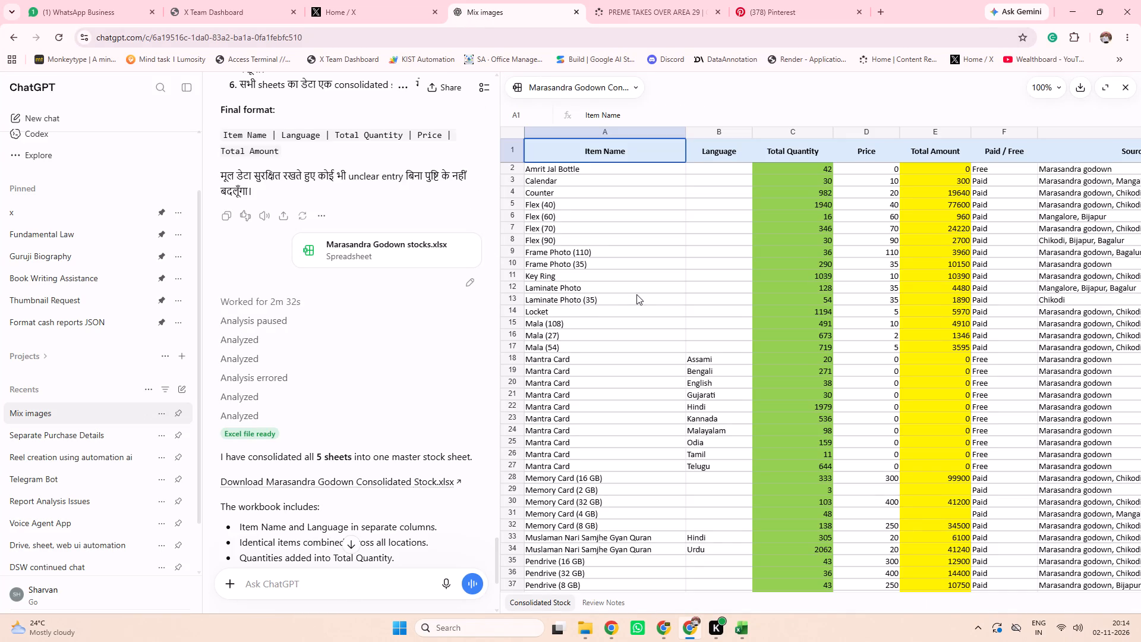
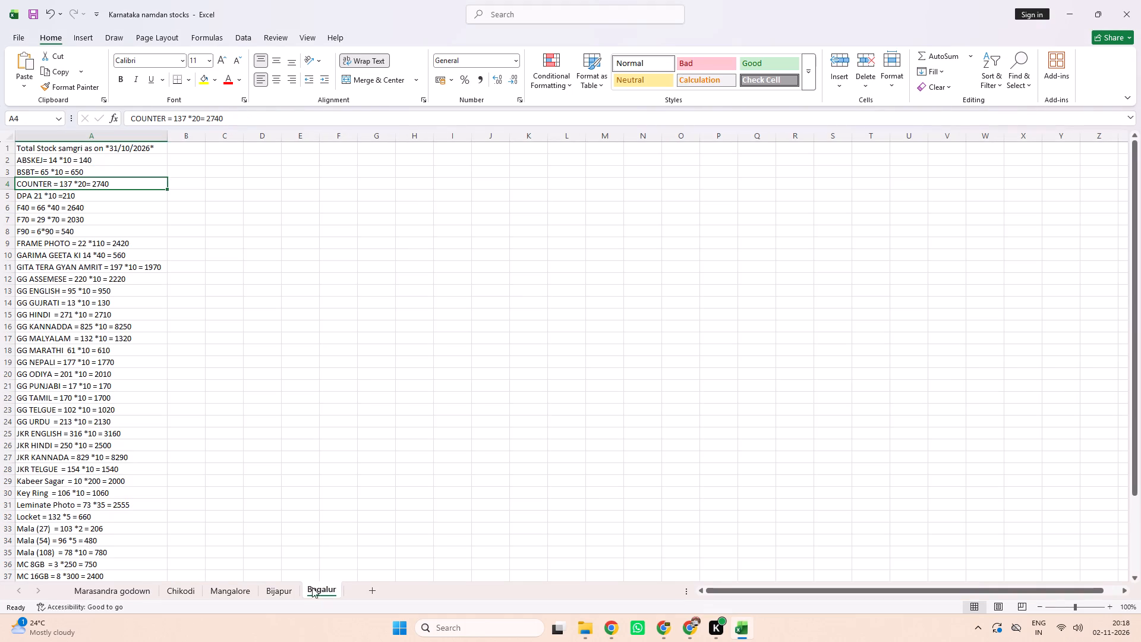
pyautogui.hscroll(3, 229, 393)
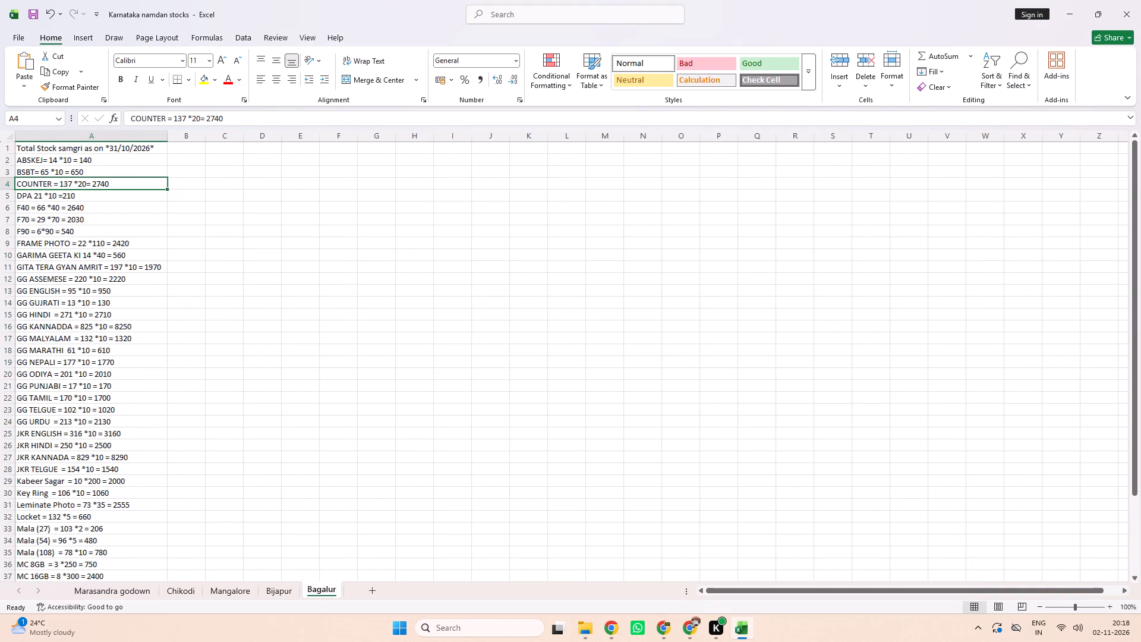
pyautogui.click(61, 150)
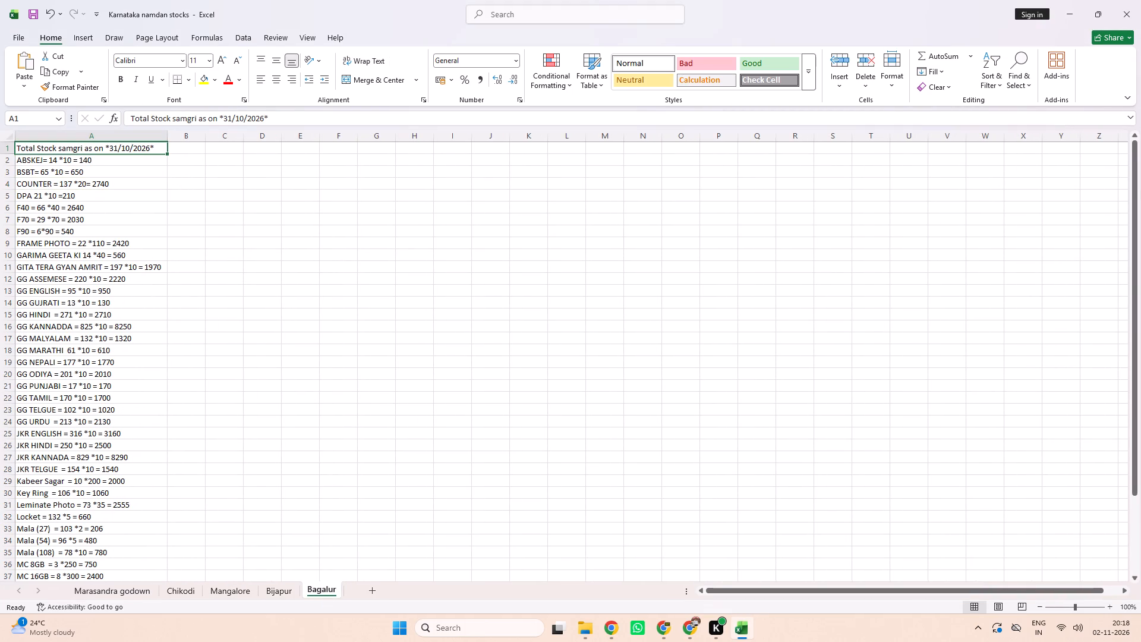
pyautogui.hotkey('ctrl', 'a')
pyautogui.press('Delete')
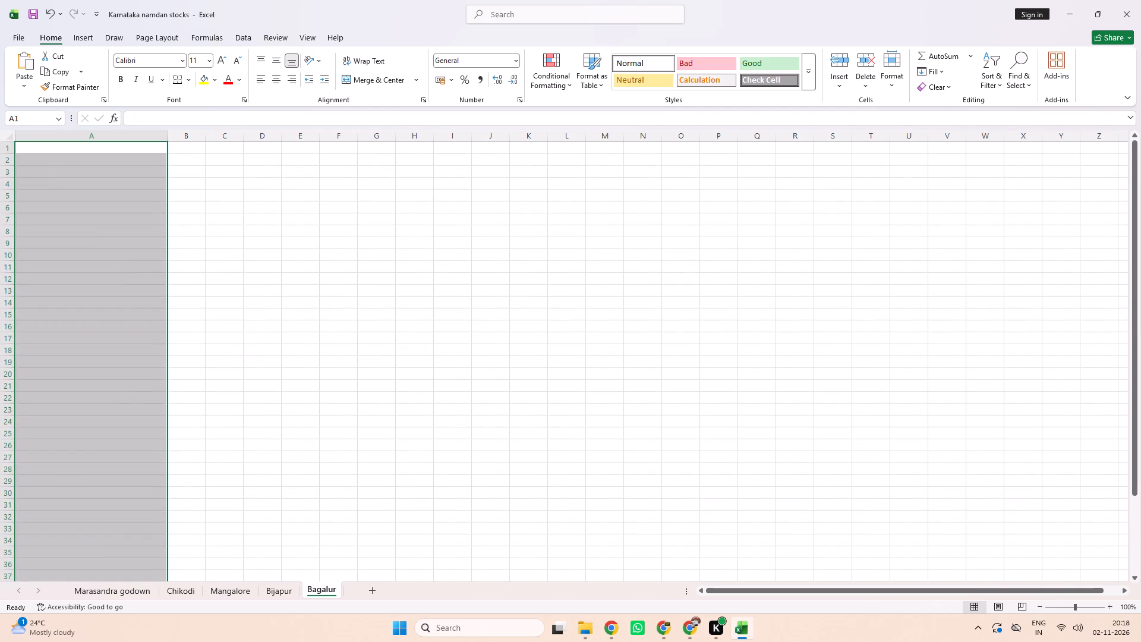
# Paste the copied Bagalur stock rows into the Bagalur sheet starting at cell A2.
pyautogui.press('Down')
pyautogui.hotkey('ctrl', 'v')
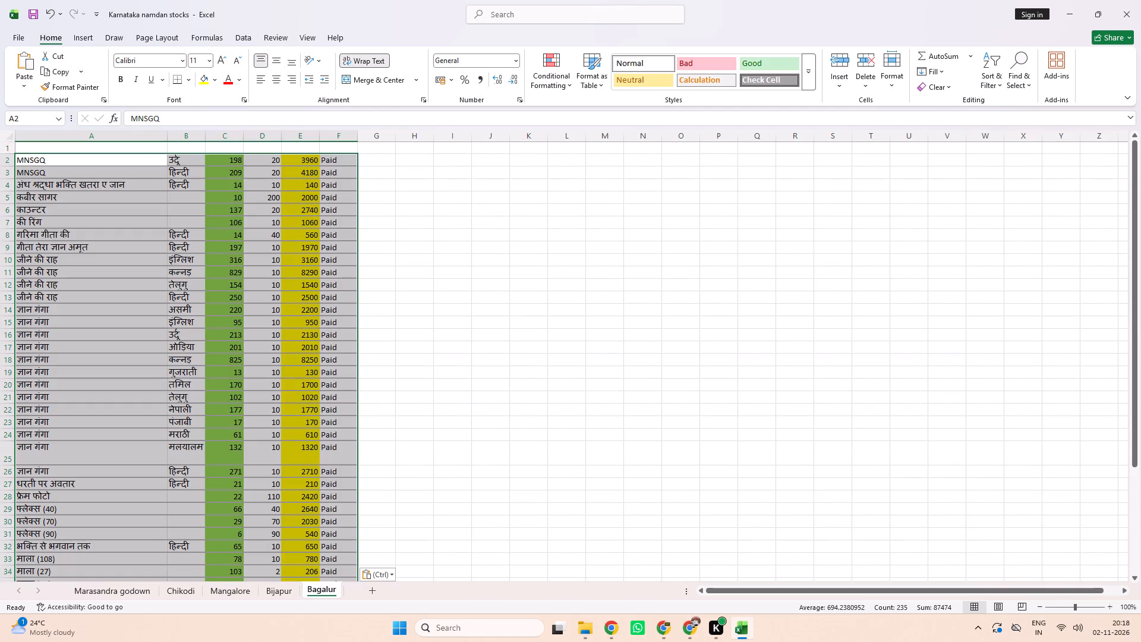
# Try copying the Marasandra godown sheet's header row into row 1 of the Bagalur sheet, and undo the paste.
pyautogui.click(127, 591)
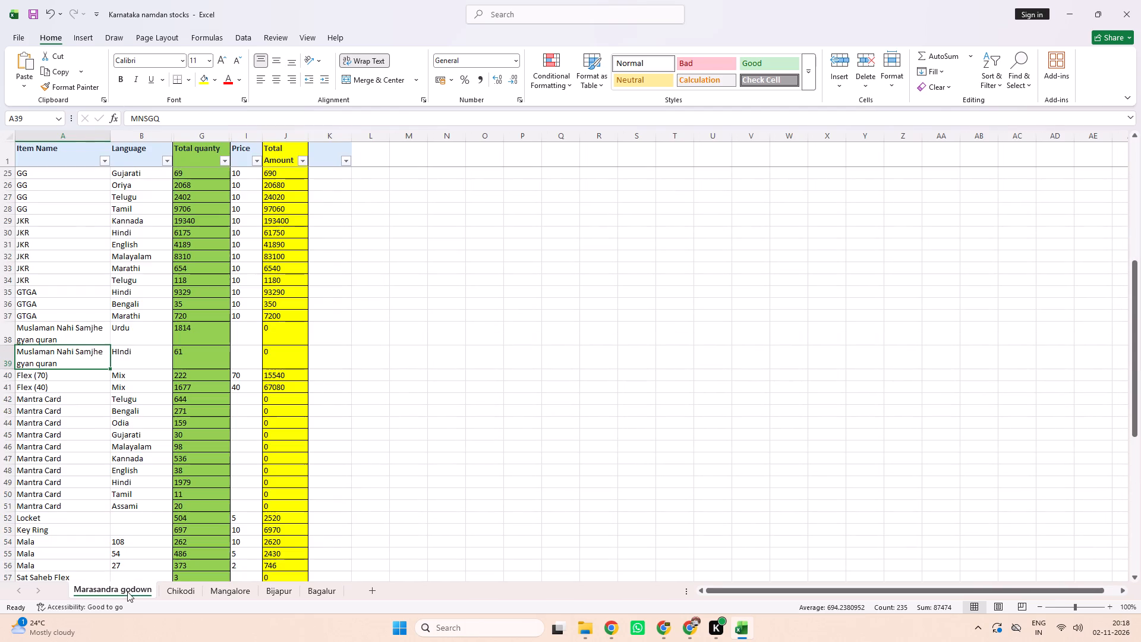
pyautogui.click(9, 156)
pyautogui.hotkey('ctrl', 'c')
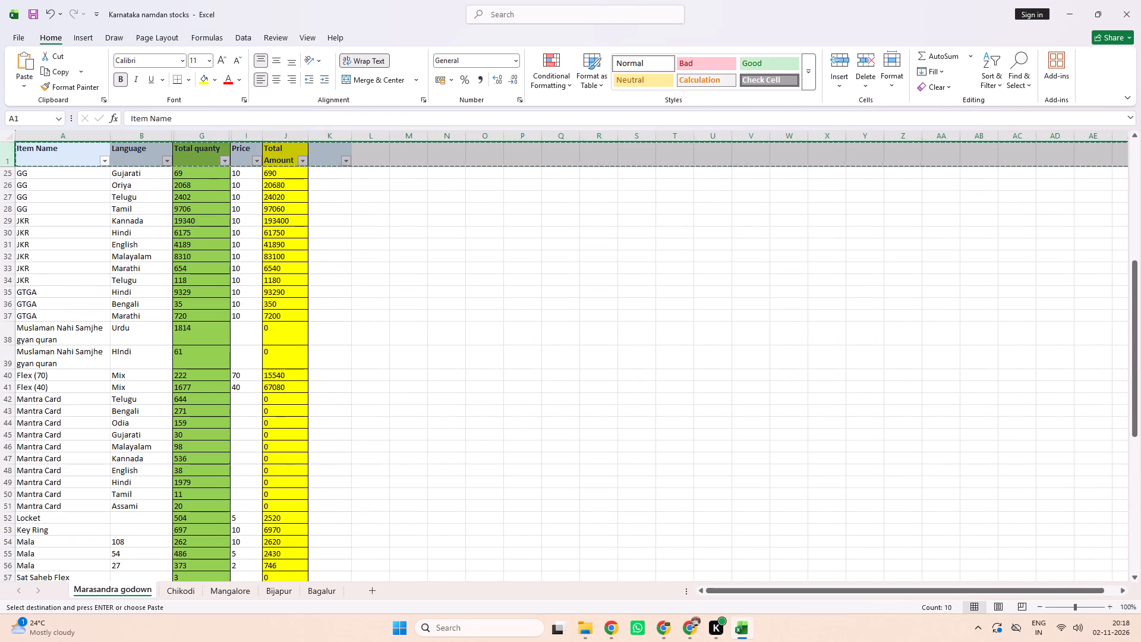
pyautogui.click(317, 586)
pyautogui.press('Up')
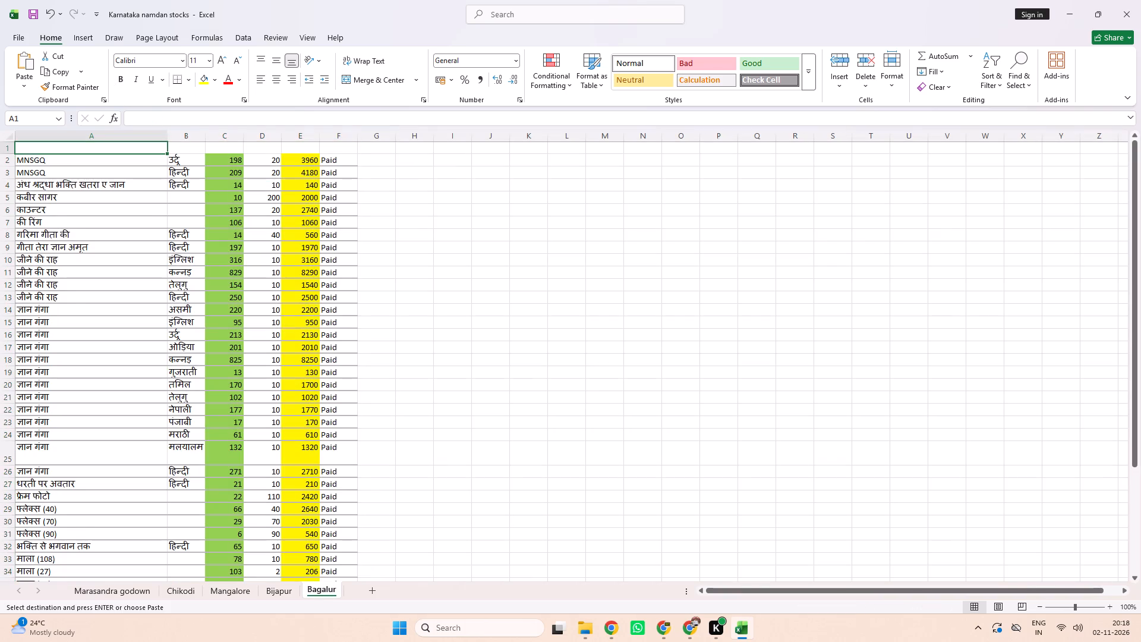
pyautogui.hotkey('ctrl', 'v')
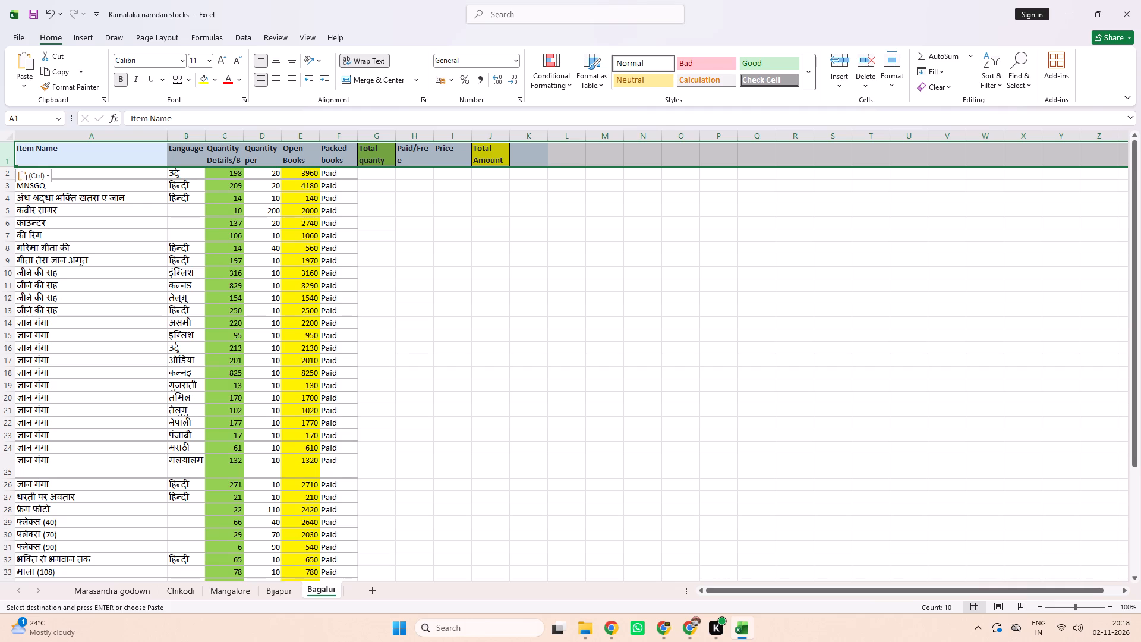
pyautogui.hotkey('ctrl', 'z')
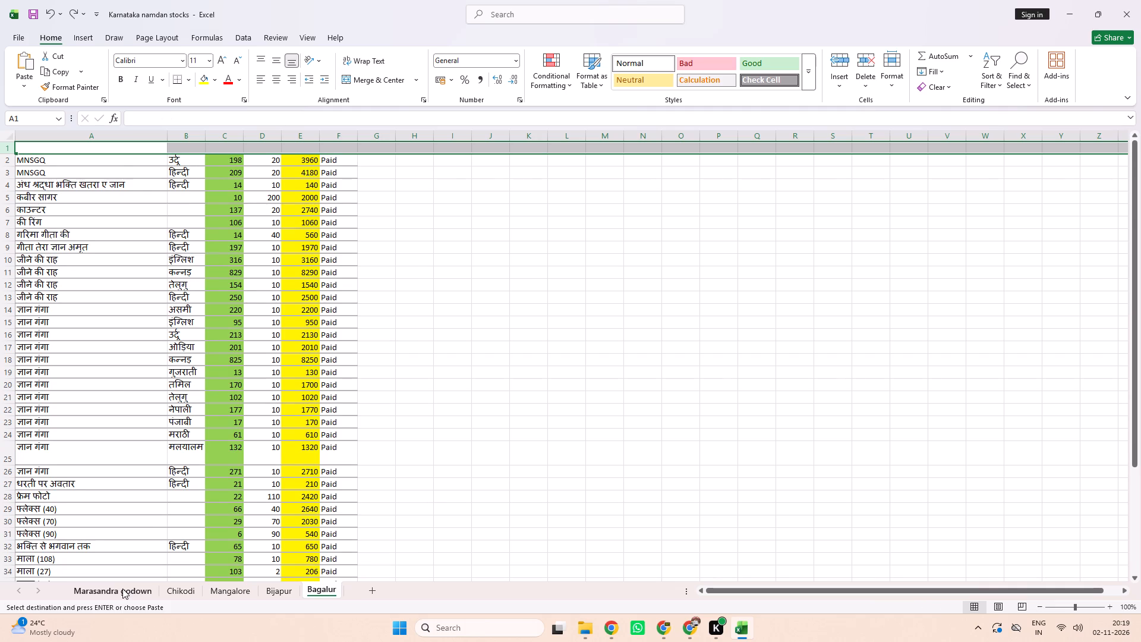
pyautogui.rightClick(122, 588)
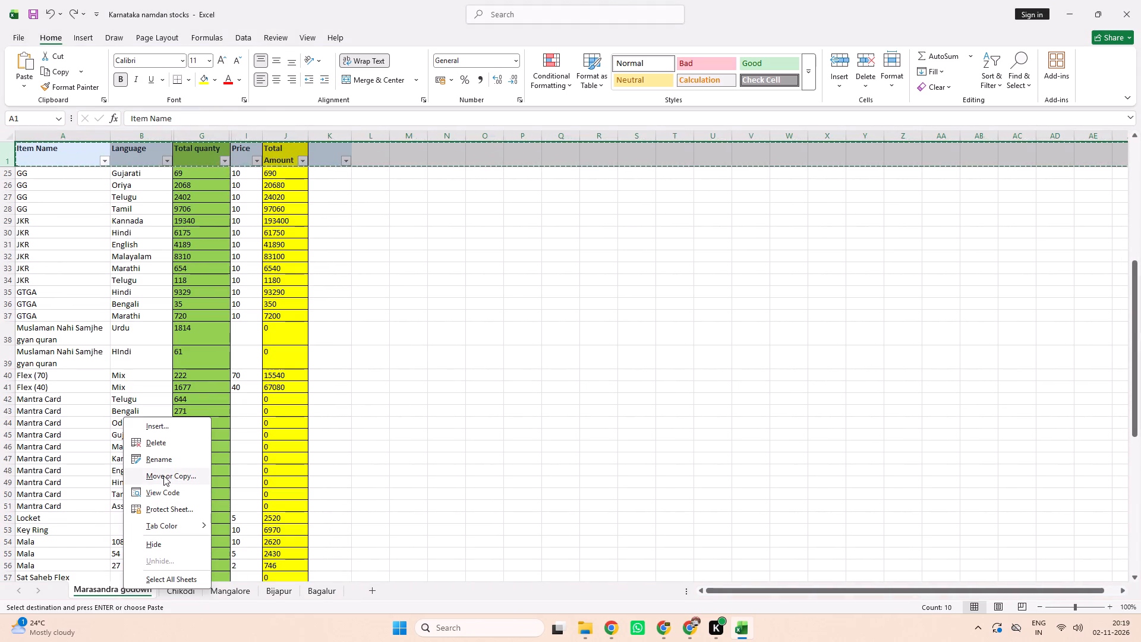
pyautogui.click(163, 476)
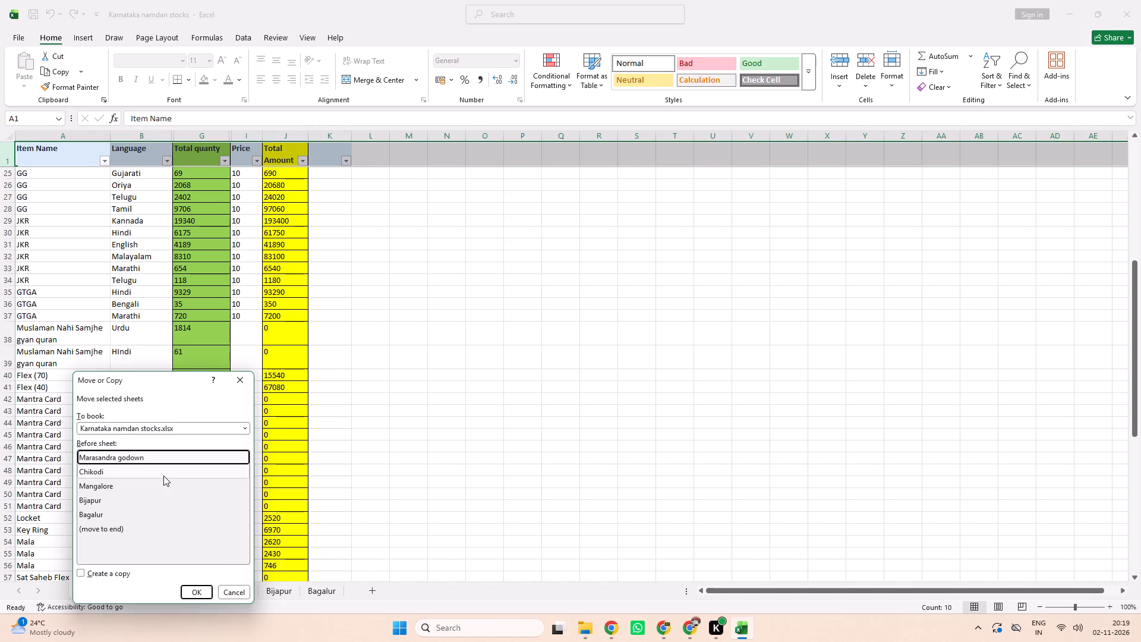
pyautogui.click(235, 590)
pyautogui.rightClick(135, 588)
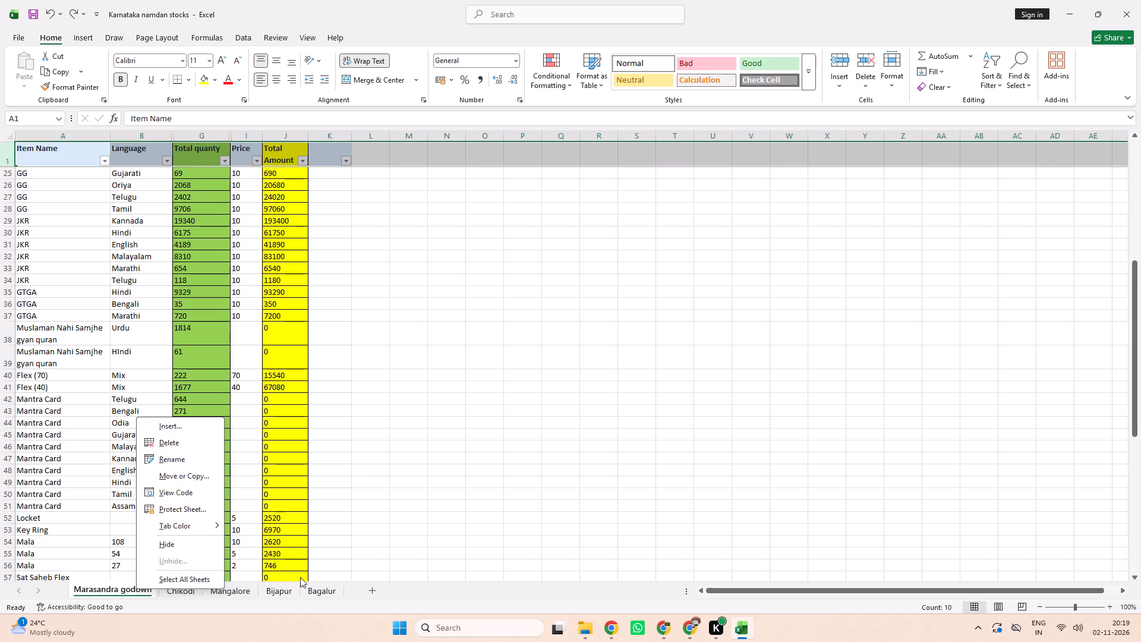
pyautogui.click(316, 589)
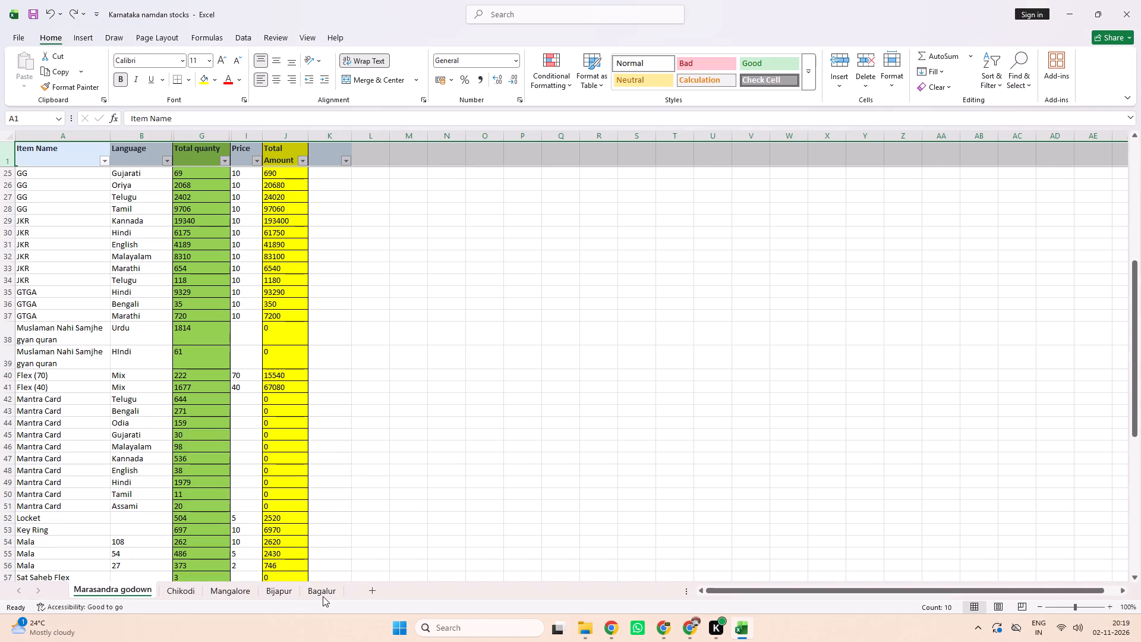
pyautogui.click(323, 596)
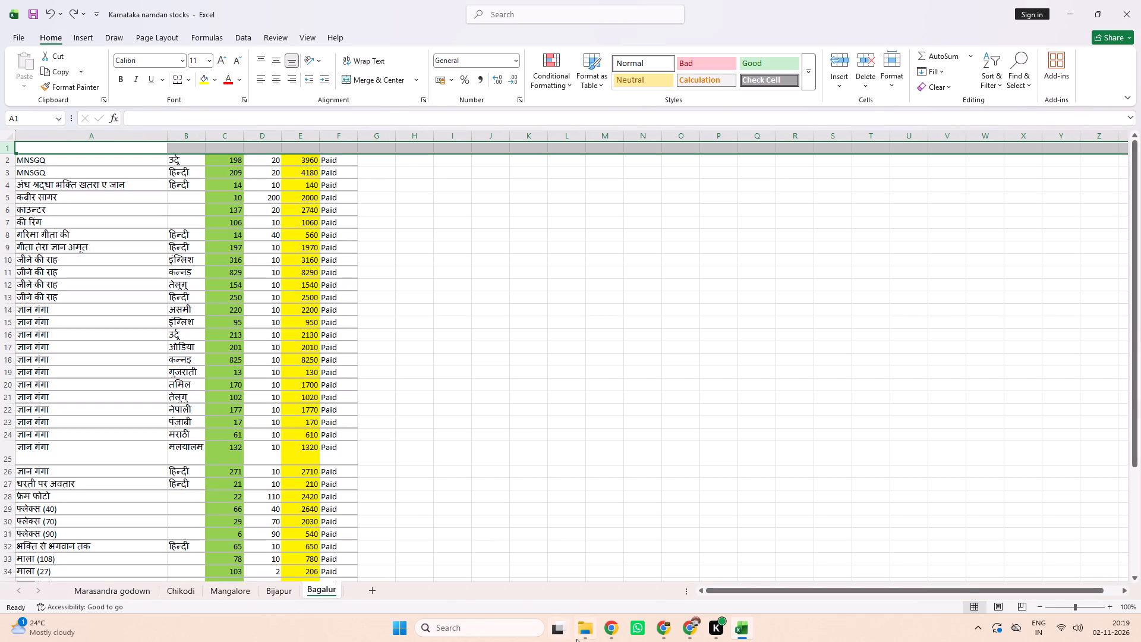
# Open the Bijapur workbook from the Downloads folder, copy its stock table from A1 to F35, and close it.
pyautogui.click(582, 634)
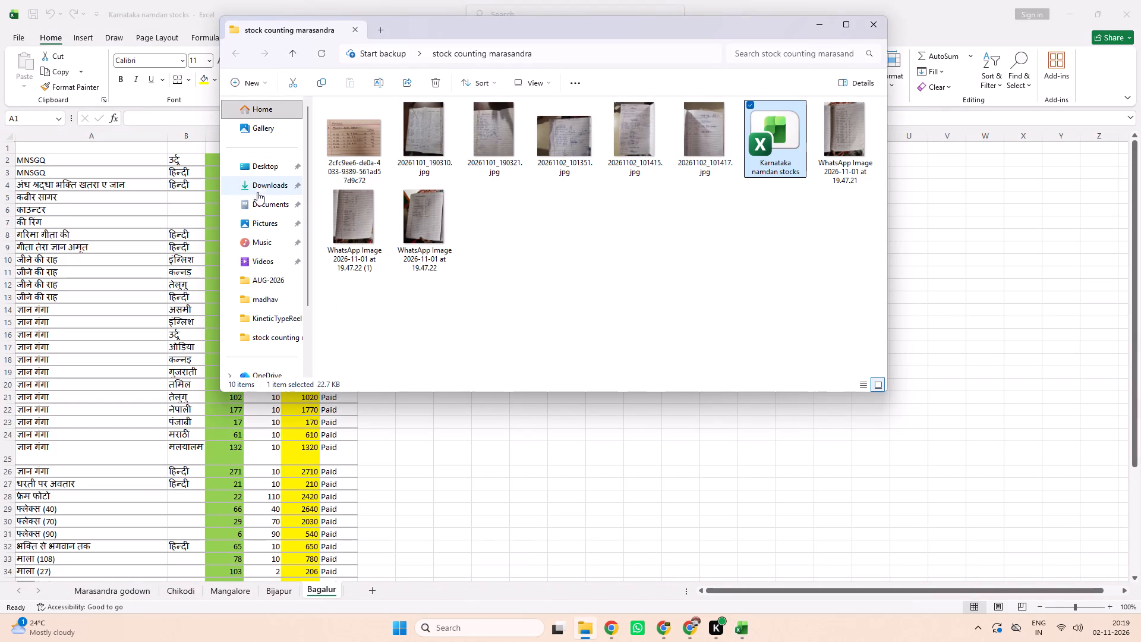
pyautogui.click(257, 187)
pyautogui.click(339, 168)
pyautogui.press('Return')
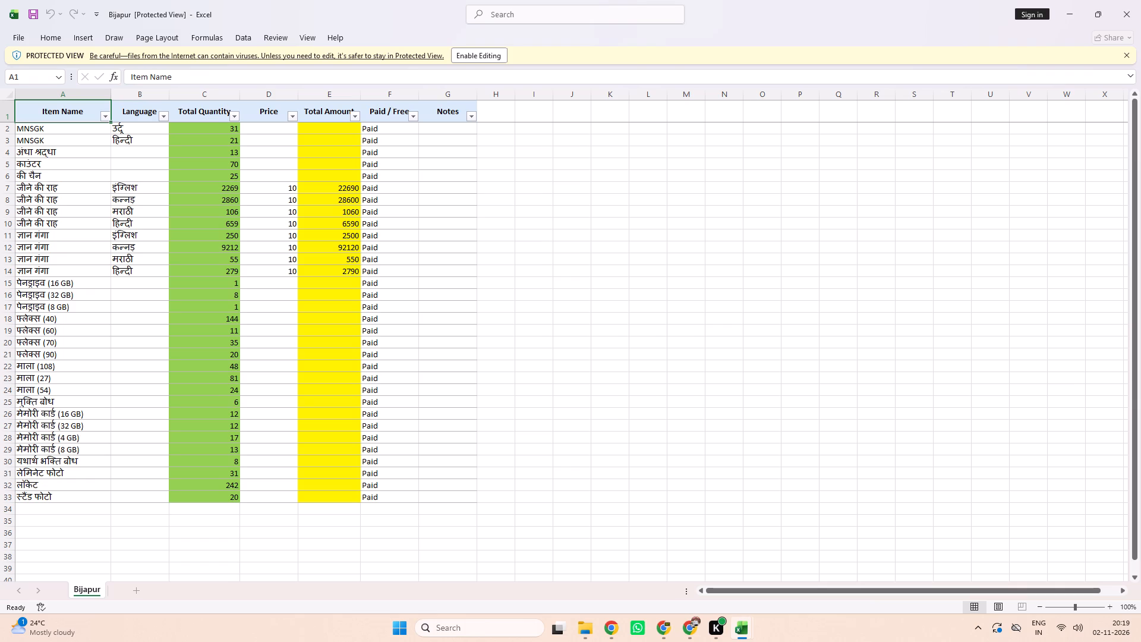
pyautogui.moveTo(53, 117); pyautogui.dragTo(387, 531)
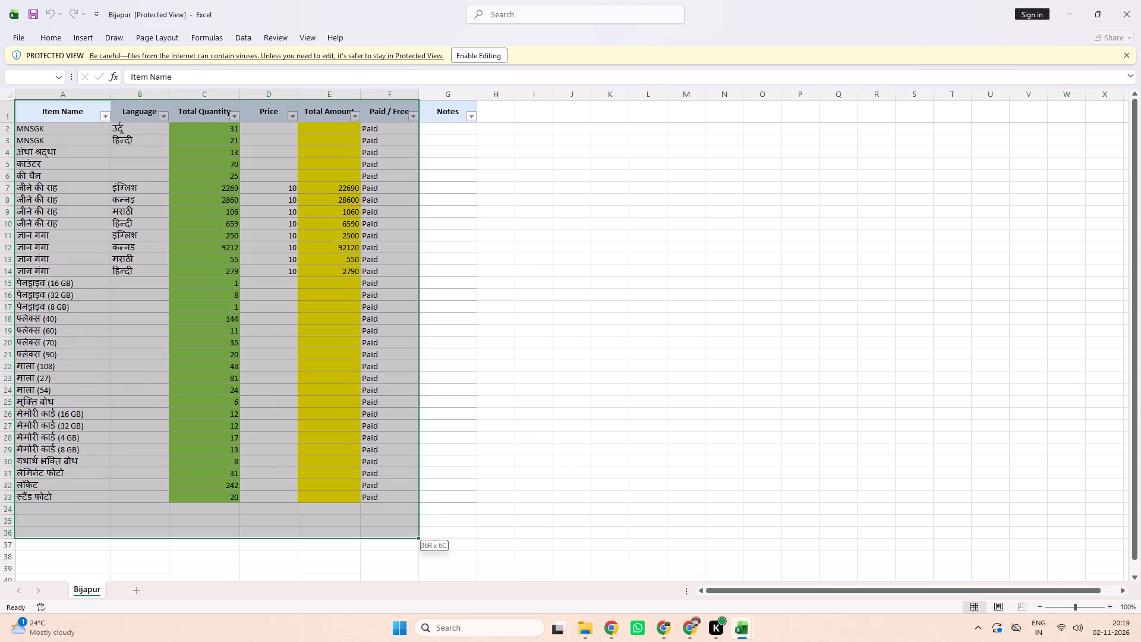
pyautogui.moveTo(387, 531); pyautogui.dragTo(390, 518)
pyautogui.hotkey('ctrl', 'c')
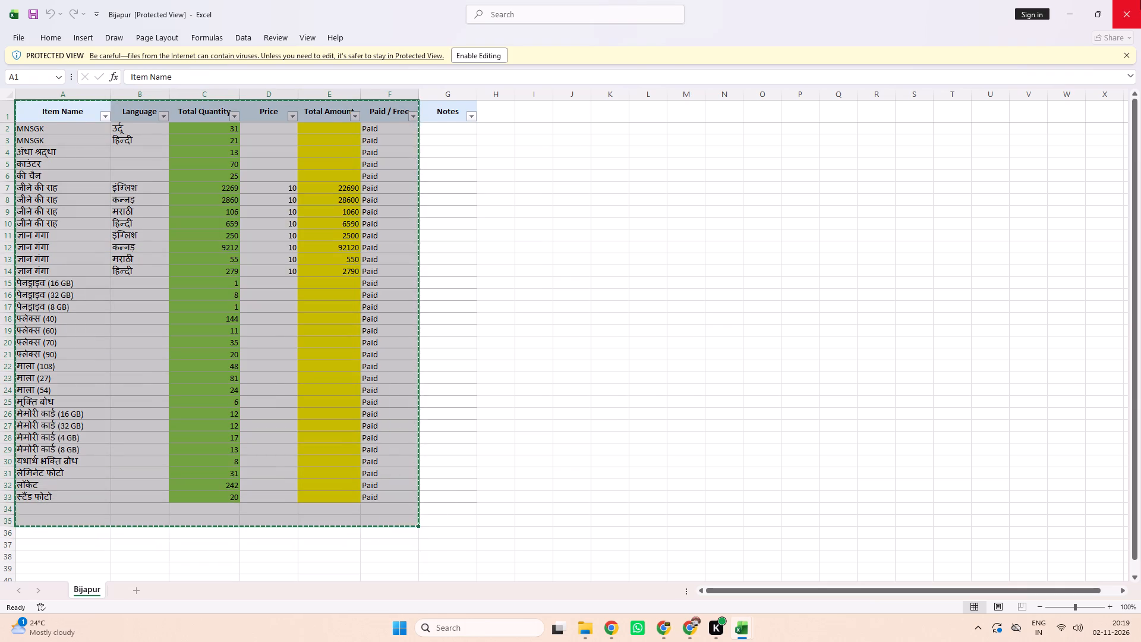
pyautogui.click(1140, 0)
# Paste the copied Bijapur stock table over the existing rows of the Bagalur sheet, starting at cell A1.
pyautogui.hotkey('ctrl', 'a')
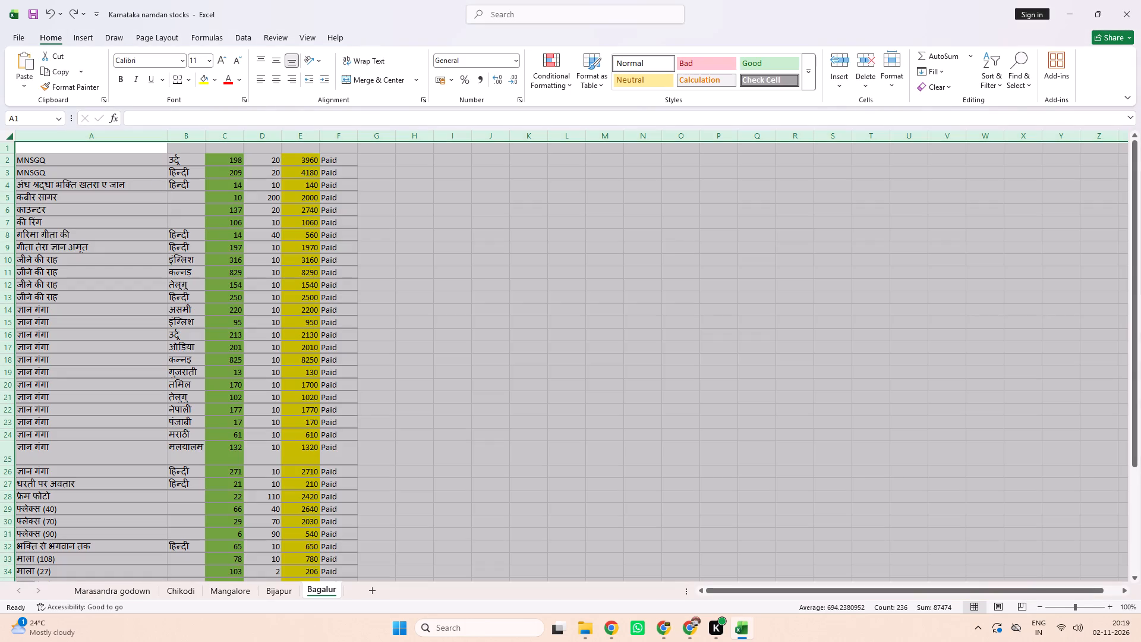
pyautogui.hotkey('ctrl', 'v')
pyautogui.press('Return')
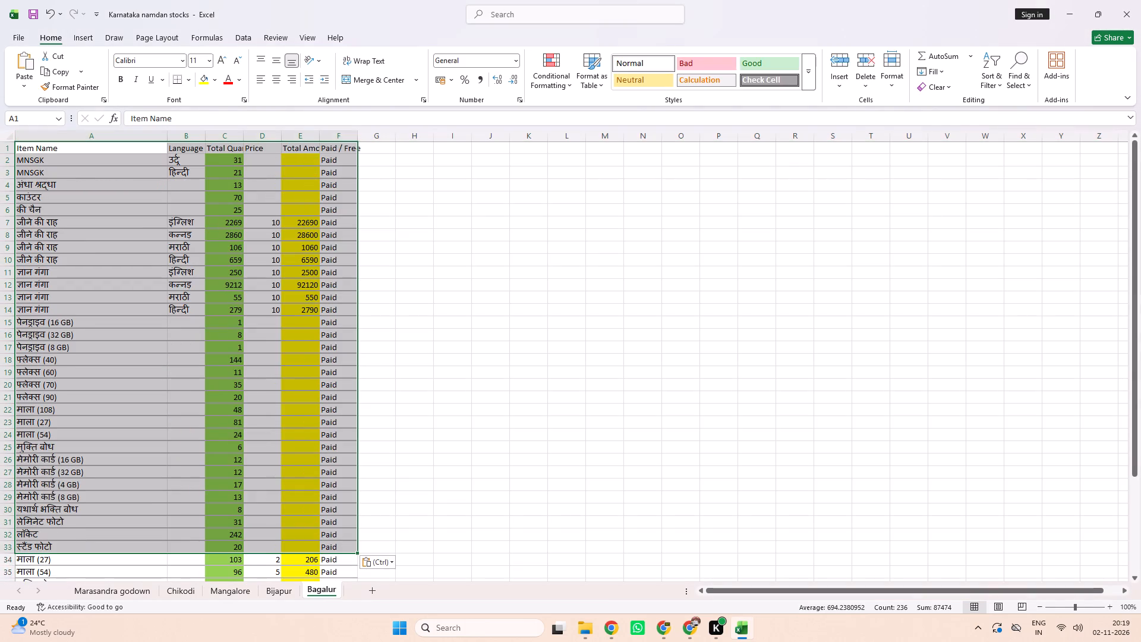
# Delete all cell contents from the Bagalur sheet.
pyautogui.click(444, 276)
pyautogui.hotkey('ctrl', 'a')
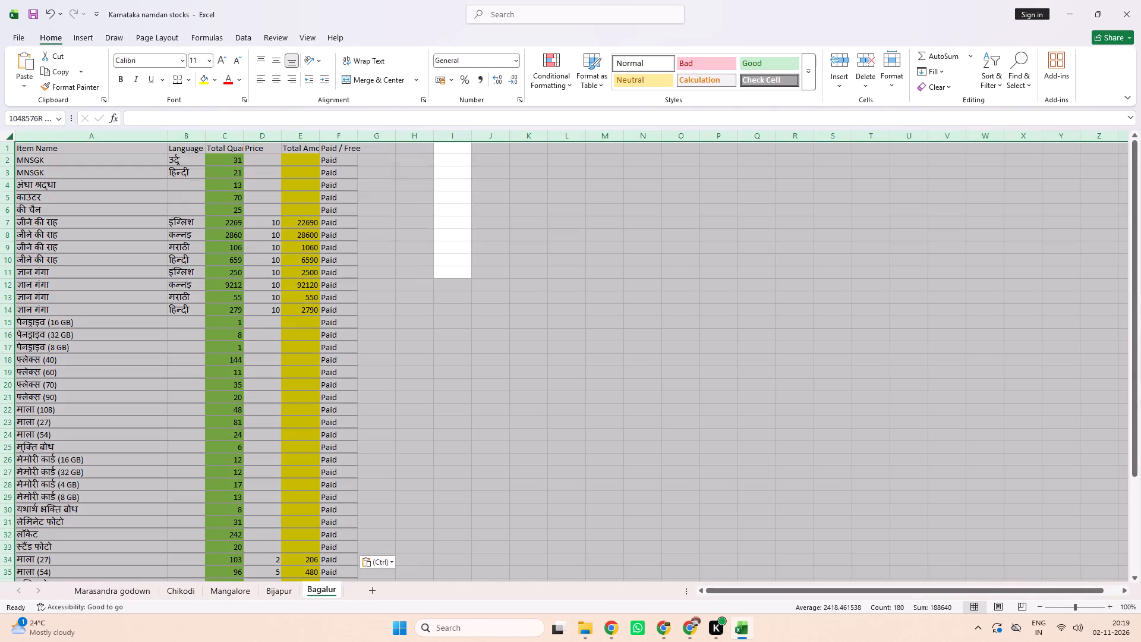
pyautogui.press('Delete')
pyautogui.press('Delete')
pyautogui.press('Up')
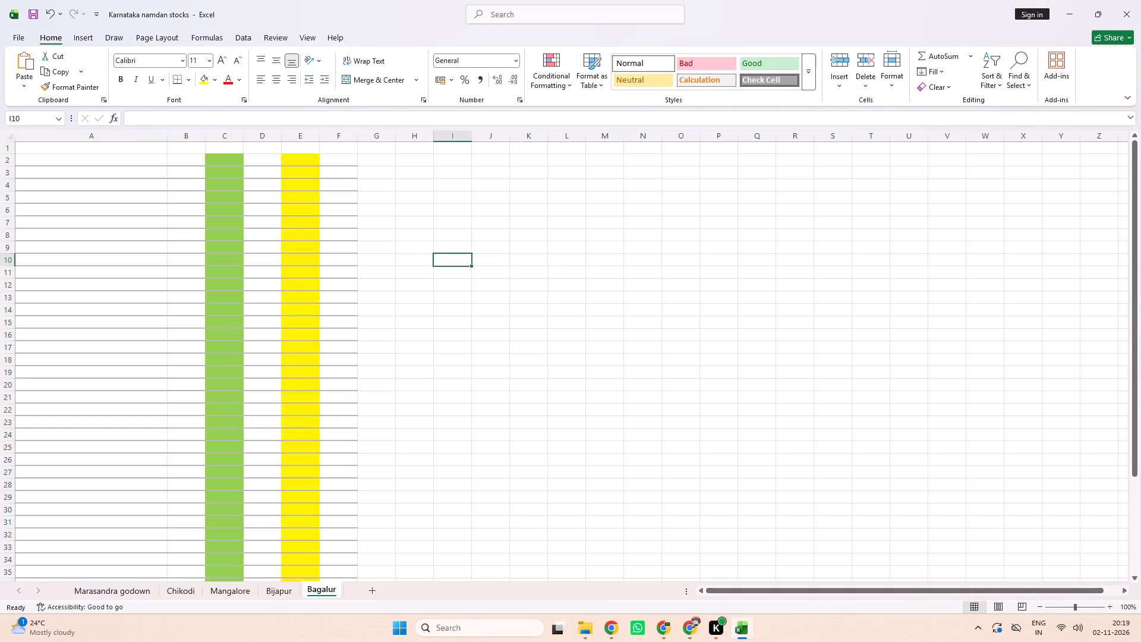
# Remove the green and yellow fills and all cell borders from the entire Bagalur sheet.
pyautogui.hotkey('ctrl', 'a')
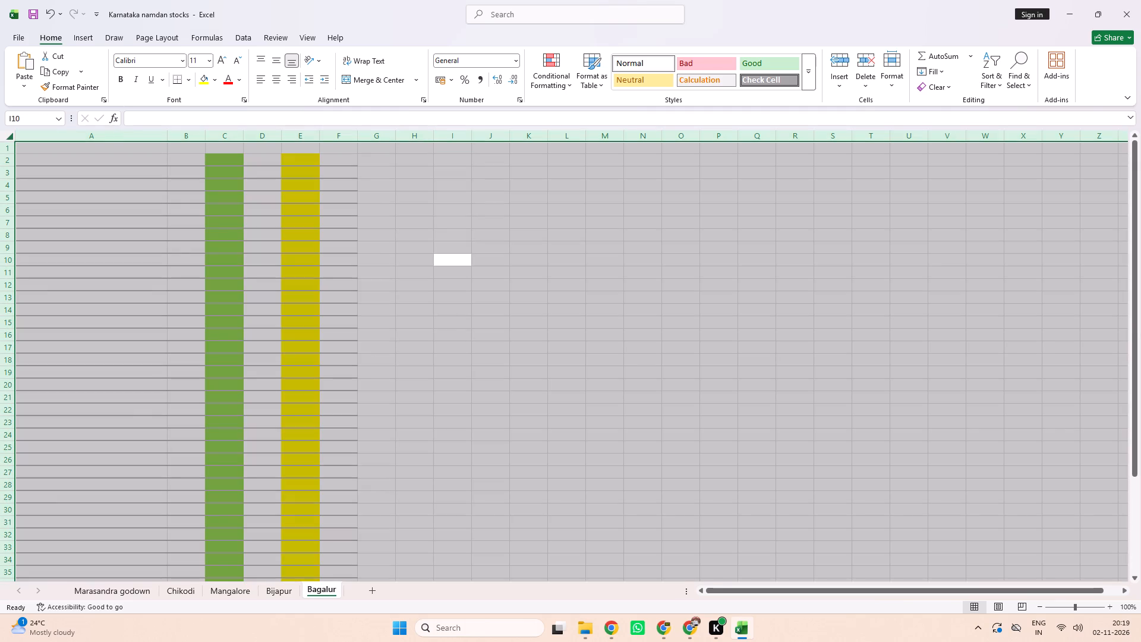
pyautogui.click(215, 83)
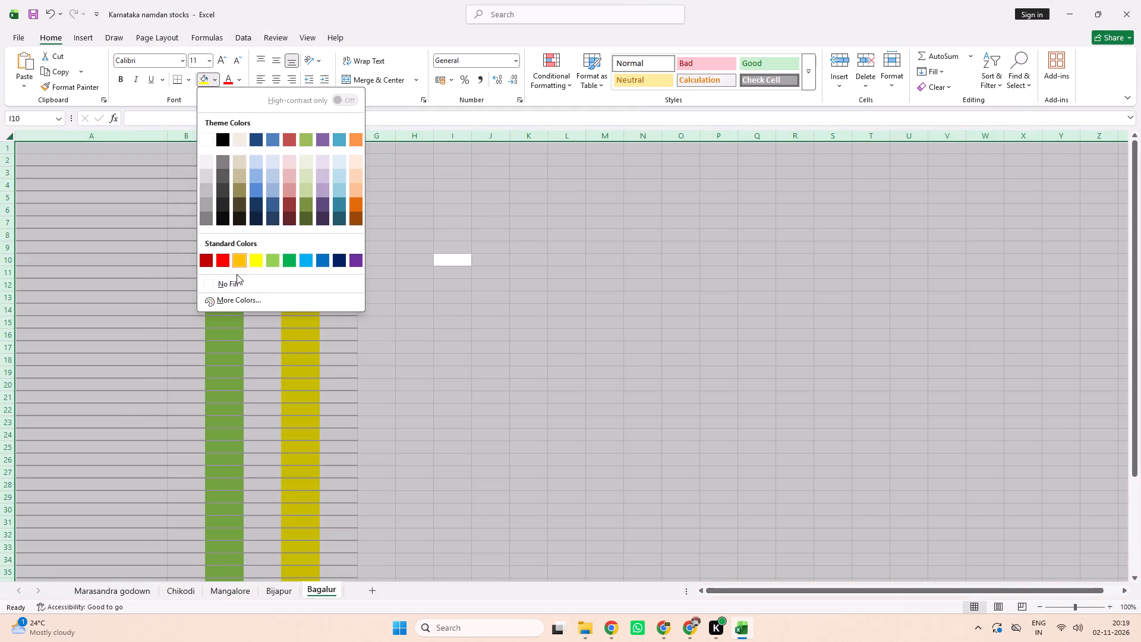
pyautogui.click(239, 278)
pyautogui.click(192, 84)
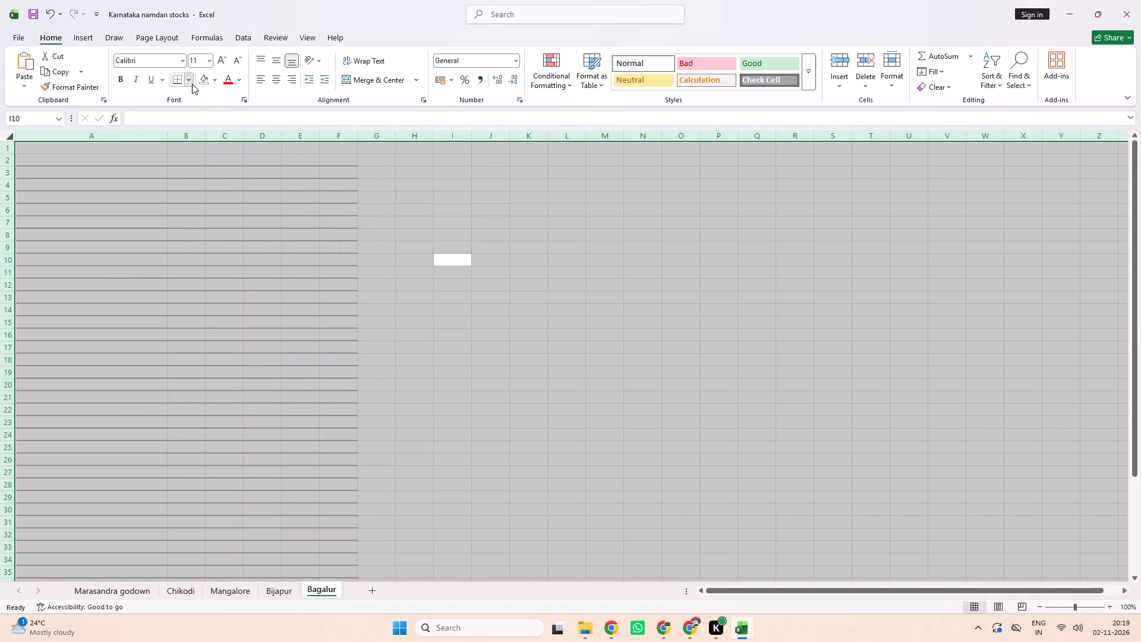
pyautogui.click(196, 185)
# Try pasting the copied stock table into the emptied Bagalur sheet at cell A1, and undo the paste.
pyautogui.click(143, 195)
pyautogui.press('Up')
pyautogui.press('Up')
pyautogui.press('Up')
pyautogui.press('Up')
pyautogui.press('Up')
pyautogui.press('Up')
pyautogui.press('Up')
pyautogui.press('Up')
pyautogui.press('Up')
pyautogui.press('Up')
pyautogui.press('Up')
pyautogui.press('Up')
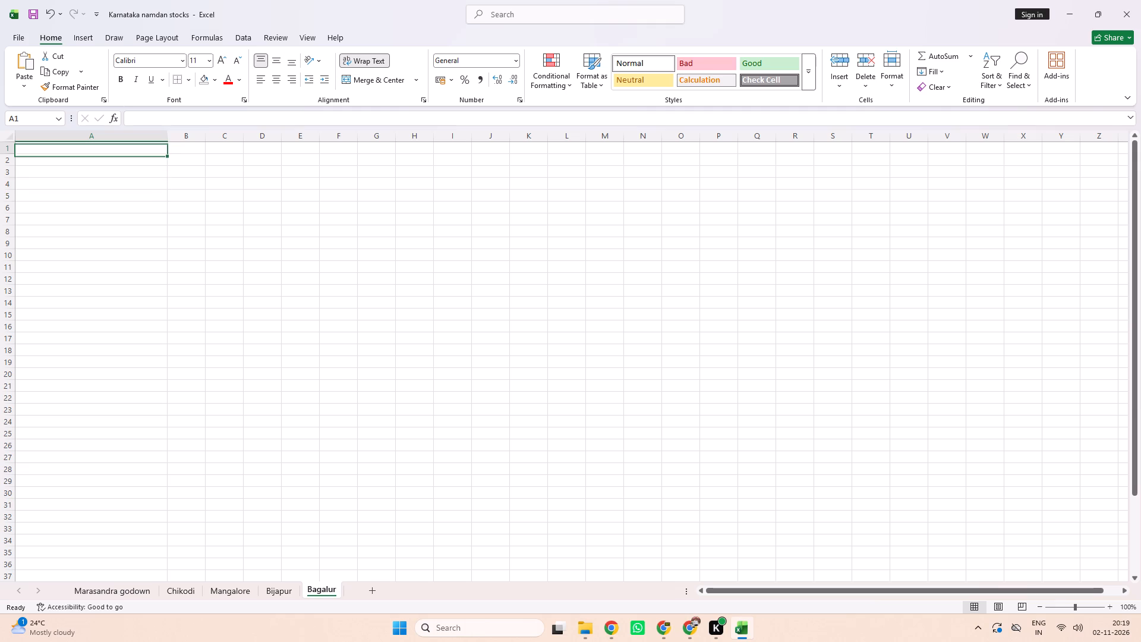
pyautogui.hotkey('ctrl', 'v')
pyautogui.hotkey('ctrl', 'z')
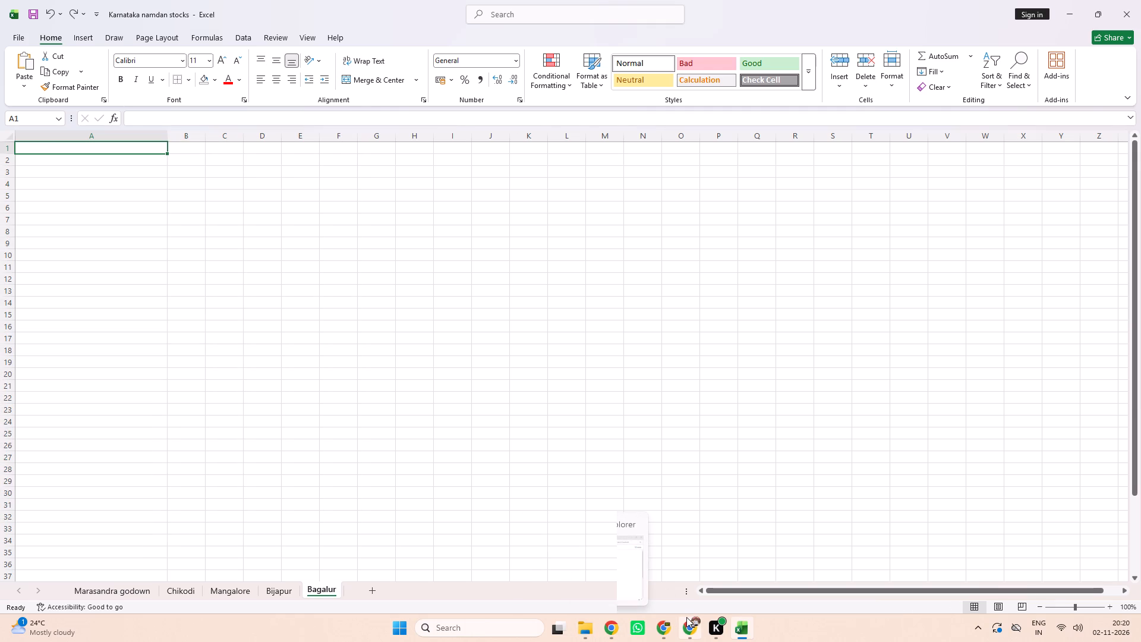
pyautogui.click(127, 584)
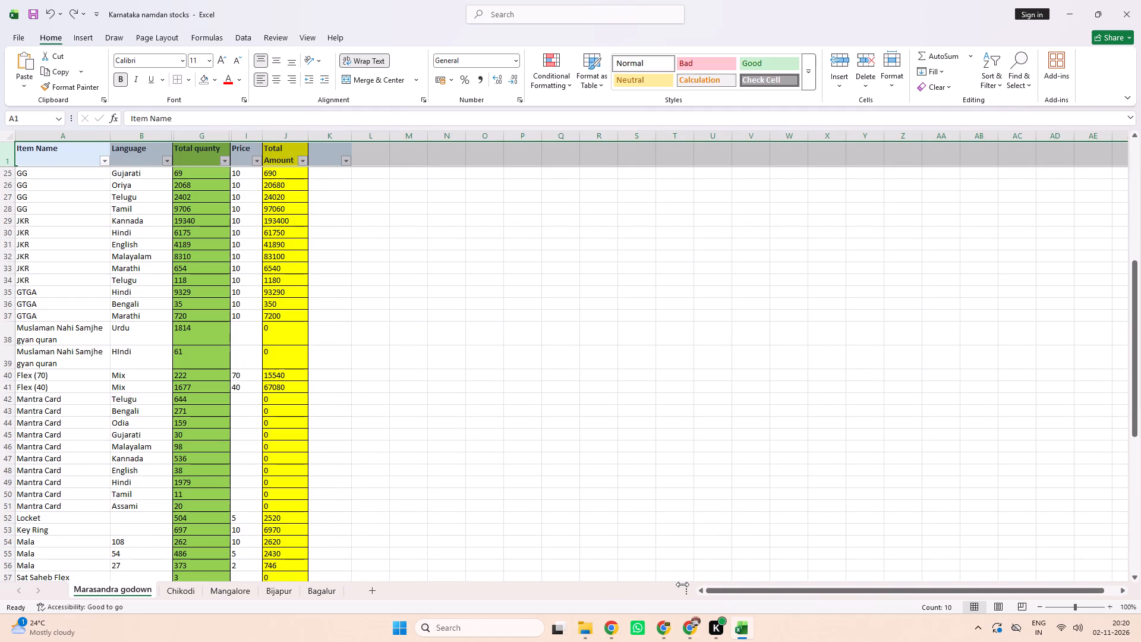
pyautogui.click(691, 631)
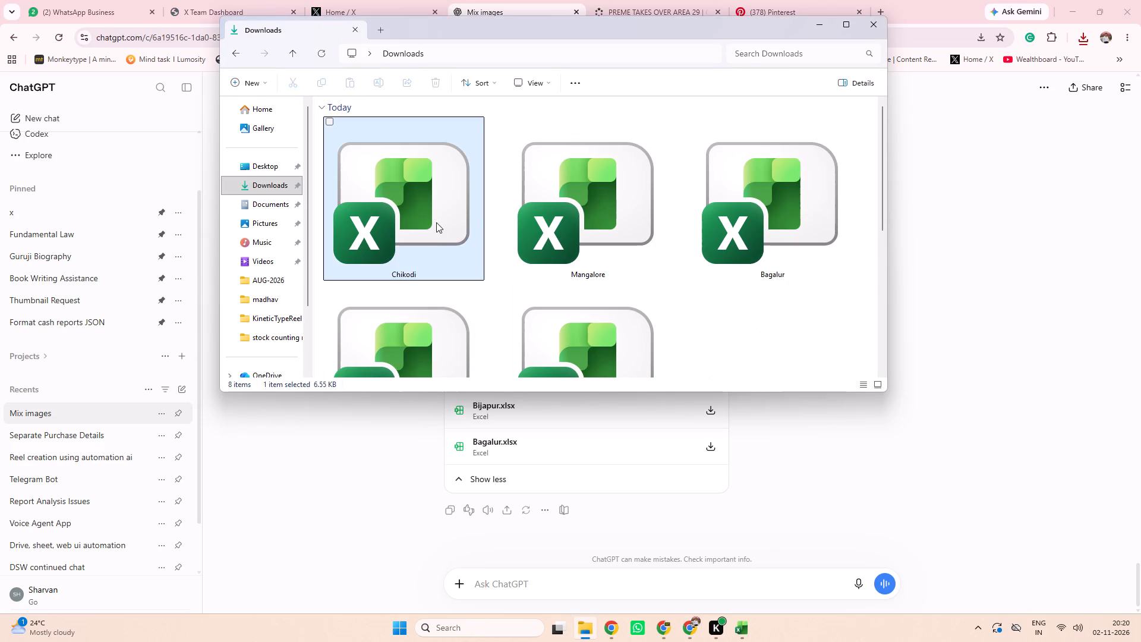
# Open the downloaded Chikodi file in Excel, enable editing and copy its entire stock table.
pyautogui.click(402, 203)
pyautogui.press('Return')
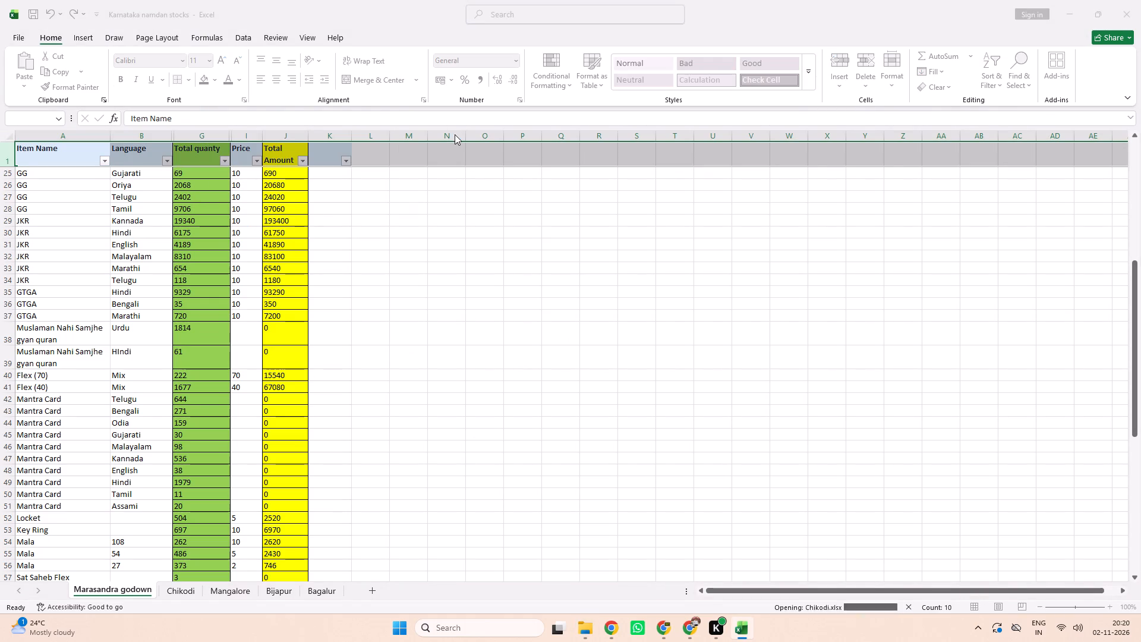
pyautogui.click(464, 57)
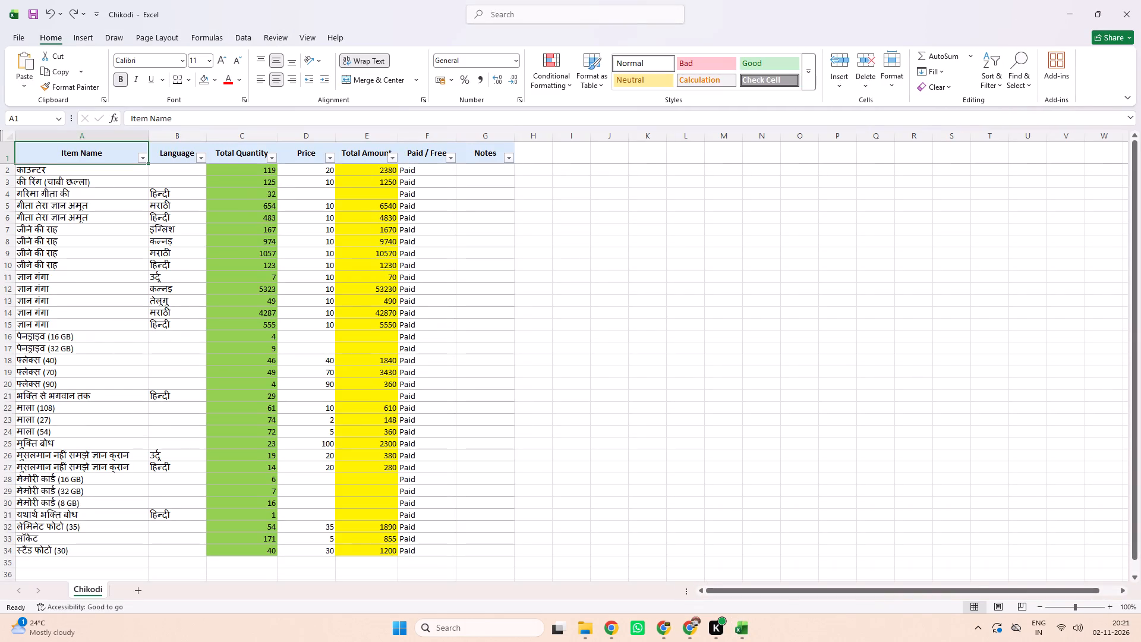
pyautogui.hotkey('ctrl', 'a')
pyautogui.hotkey('ctrl', 'c')
# Switch to the Chikodi sheet of the Karnataka namdan stocks workbook and clear its entire raw list.
pyautogui.hotkey('alt', 'Tab')
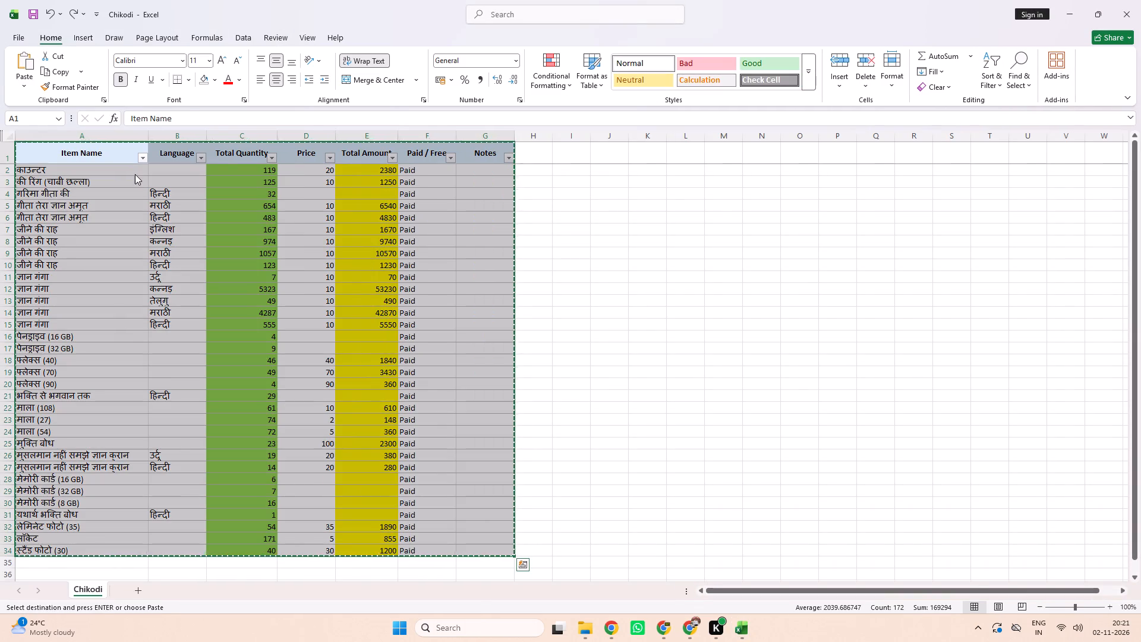
pyautogui.click(189, 589)
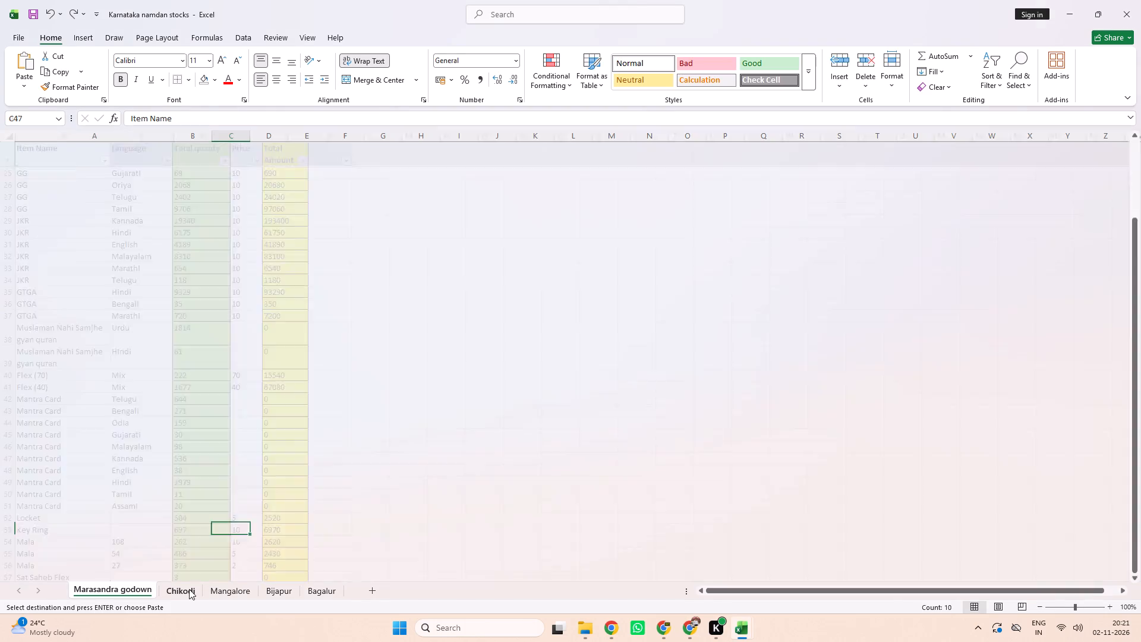
pyautogui.hotkey('alt', 'Tab')
pyautogui.hotkey('alt', 'Tab')
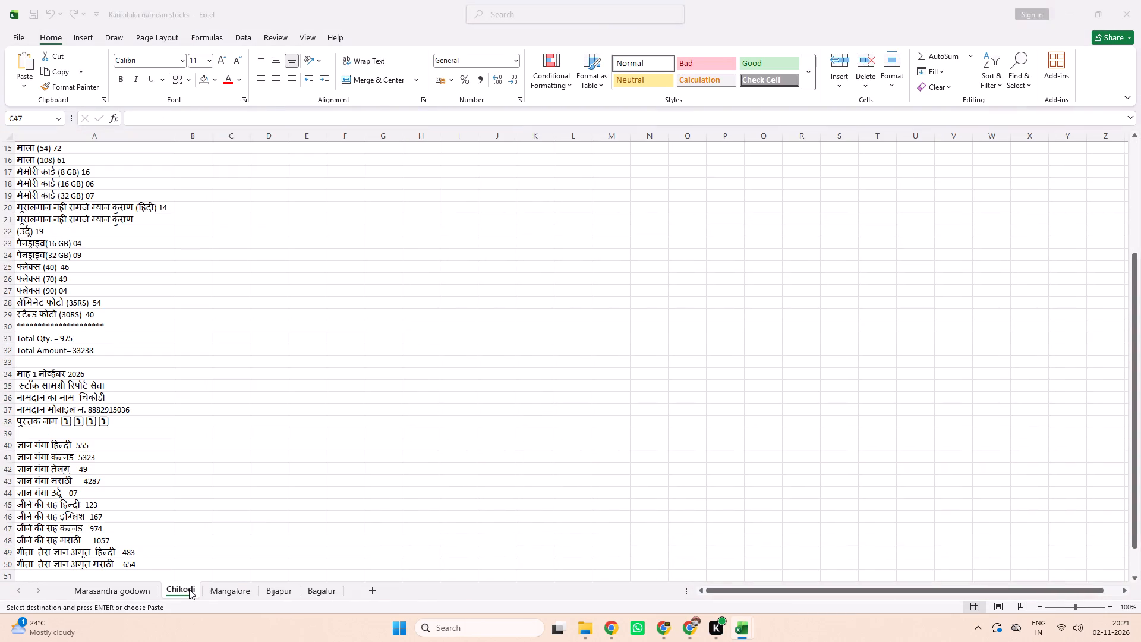
pyautogui.hotkey('ctrl', 'a')
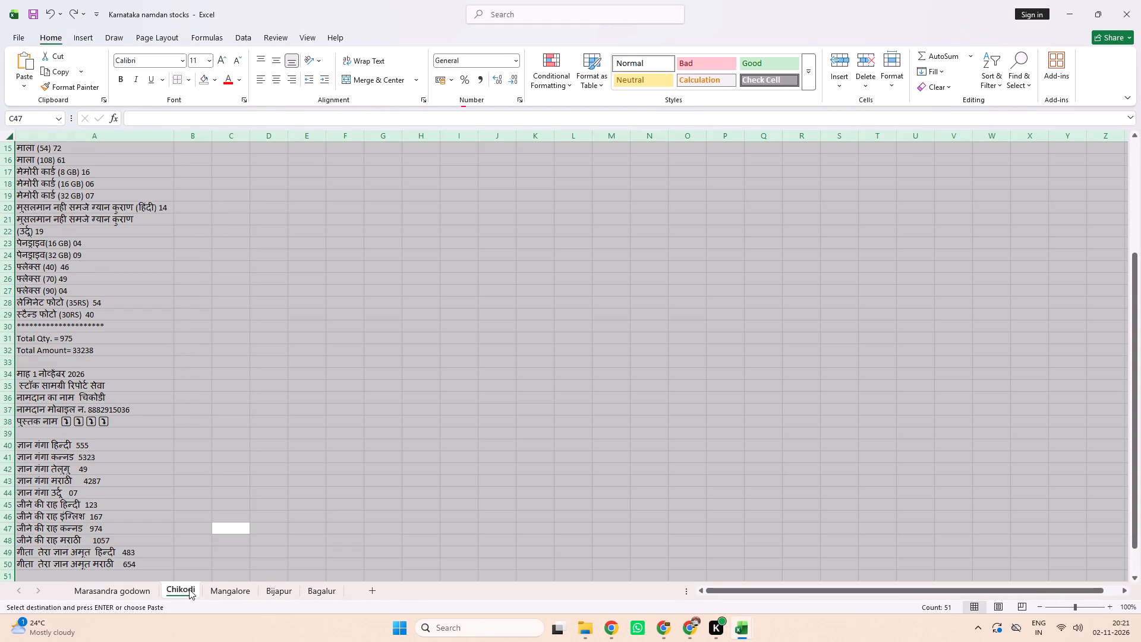
pyautogui.press('Delete')
# Copy the Chikodi file's table again and paste it at cell A1 of the emptied Chikodi sheet.
pyautogui.press('Up')
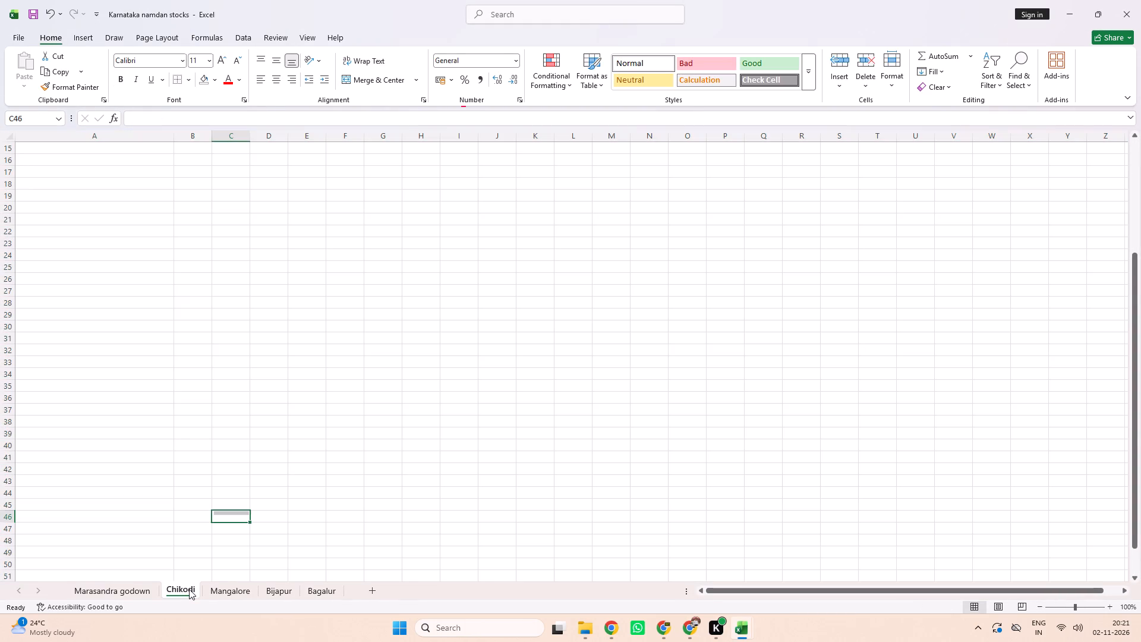
pyautogui.hotkey('ctrl', 'Up')
pyautogui.hotkey('ctrl', 'Left')
pyautogui.hotkey('ctrl', 'Left')
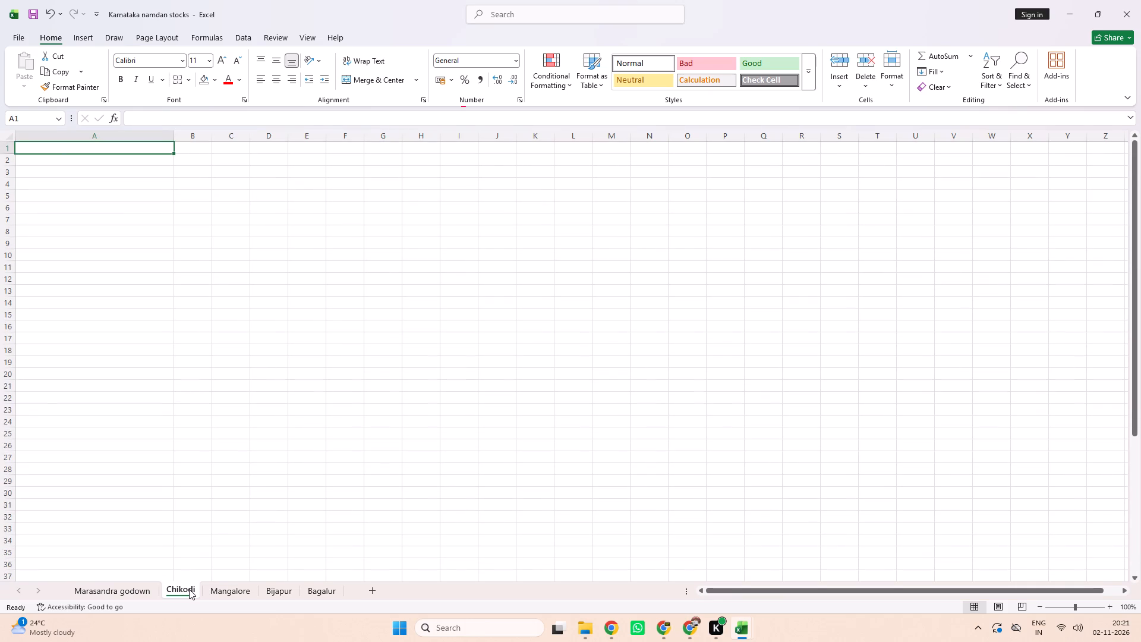
pyautogui.hotkey('ctrl', 'v')
pyautogui.hotkey('ctrl', 'v')
pyautogui.hotkey('alt', 'Tab')
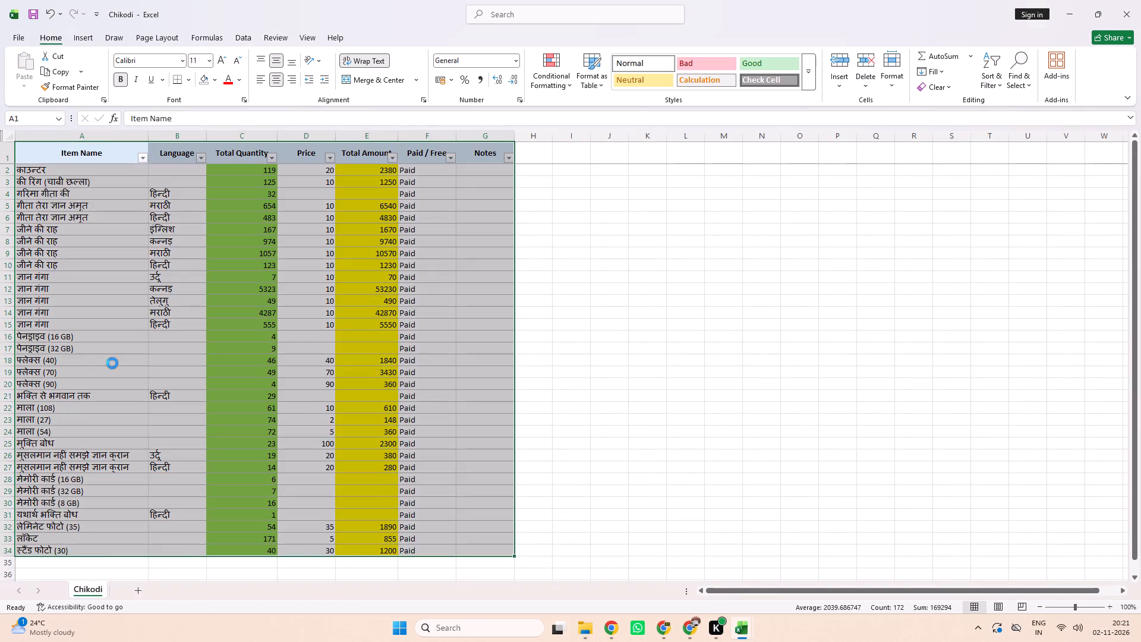
pyautogui.hotkey('ctrl', 'c')
pyautogui.hotkey('alt', 'Tab')
pyautogui.hotkey('ctrl', 'v')
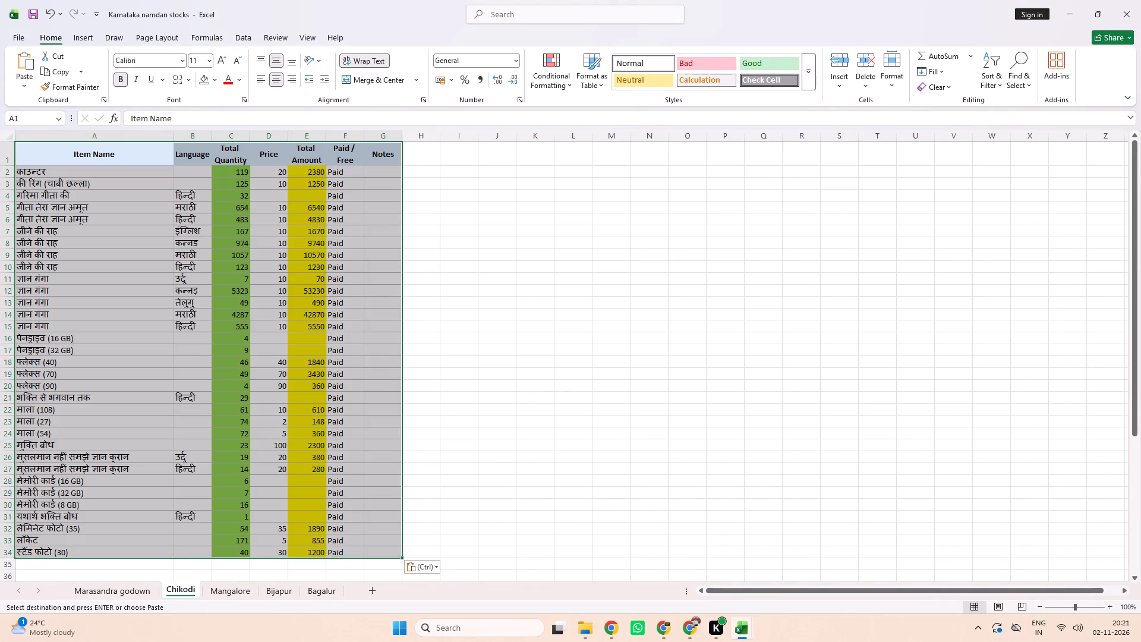
# Add filters to the header row A1:G1 of the pasted Chikodi table, like those in the source file.
pyautogui.click(202, 278)
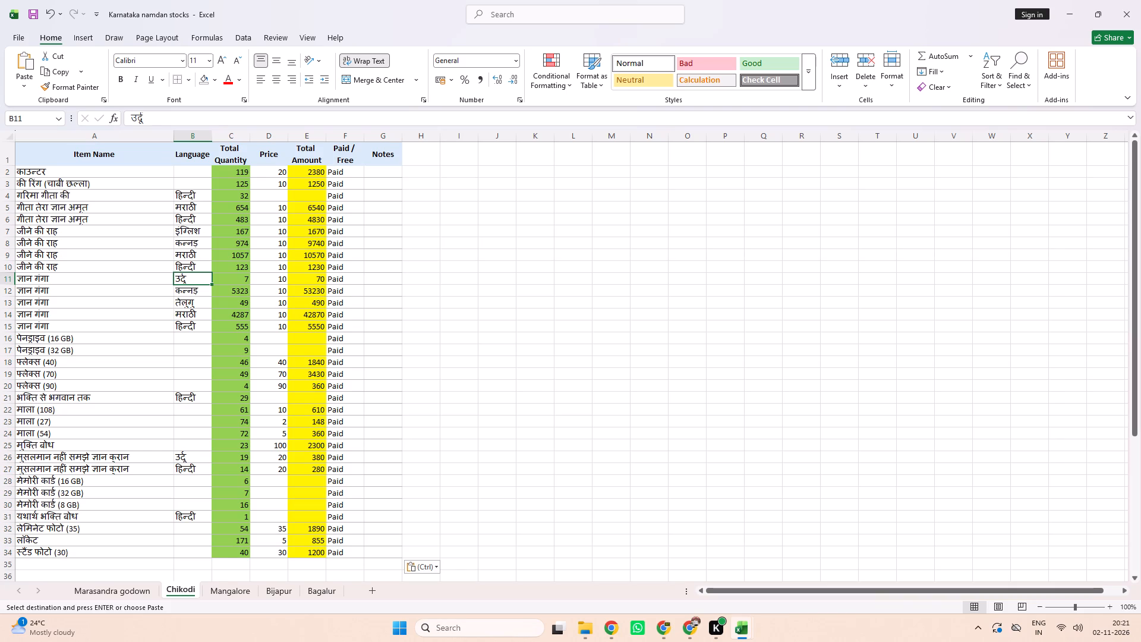
pyautogui.hotkey('alt', 'Tab')
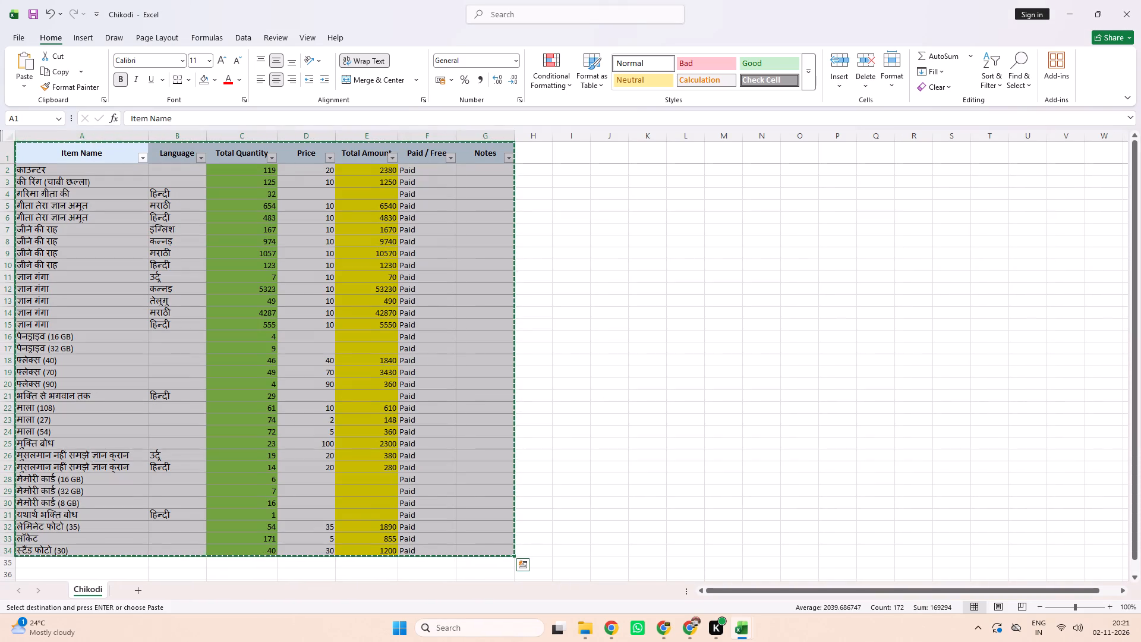
pyautogui.click(141, 159)
pyautogui.click(111, 207)
pyautogui.hotkey('alt', 'Tab')
pyautogui.click(141, 158)
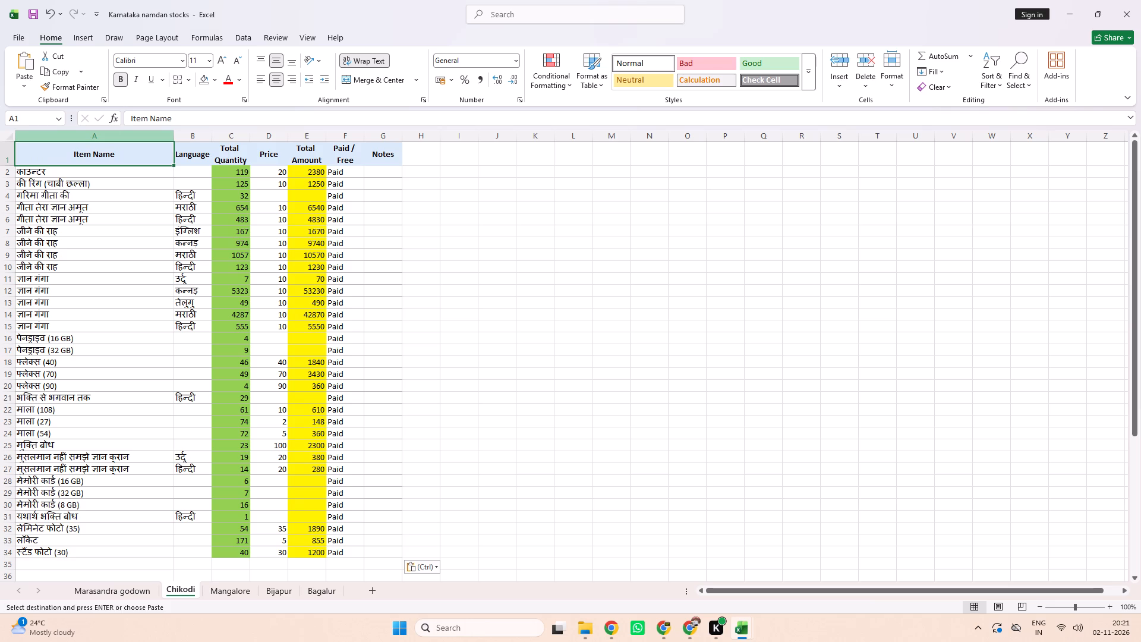
pyautogui.moveTo(152, 159); pyautogui.dragTo(375, 149)
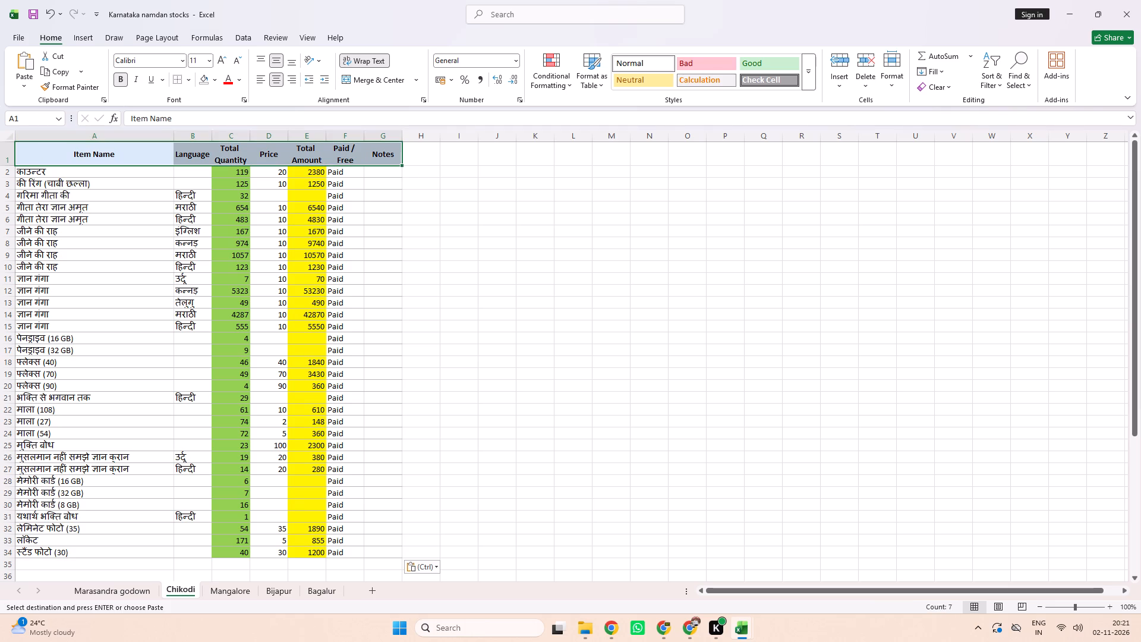
pyautogui.click(988, 74)
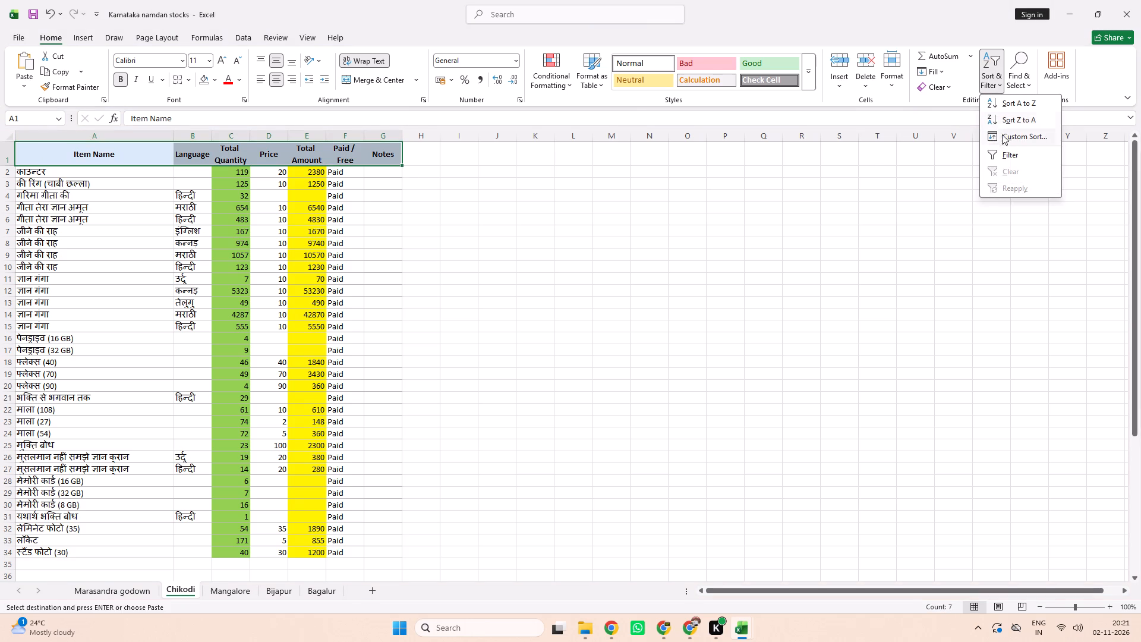
pyautogui.click(1003, 159)
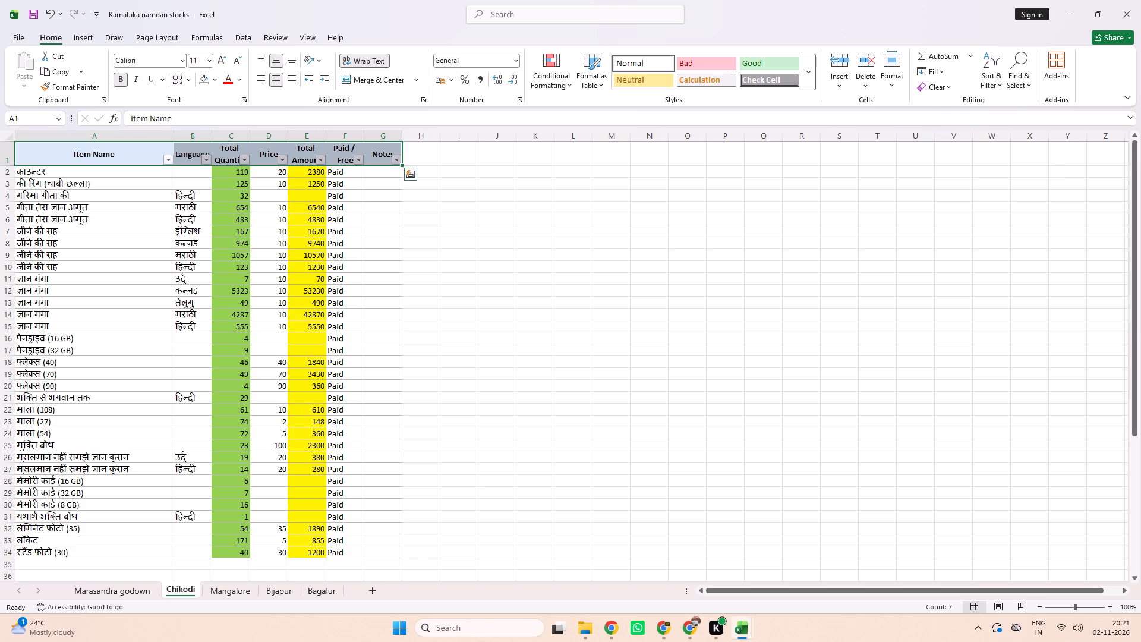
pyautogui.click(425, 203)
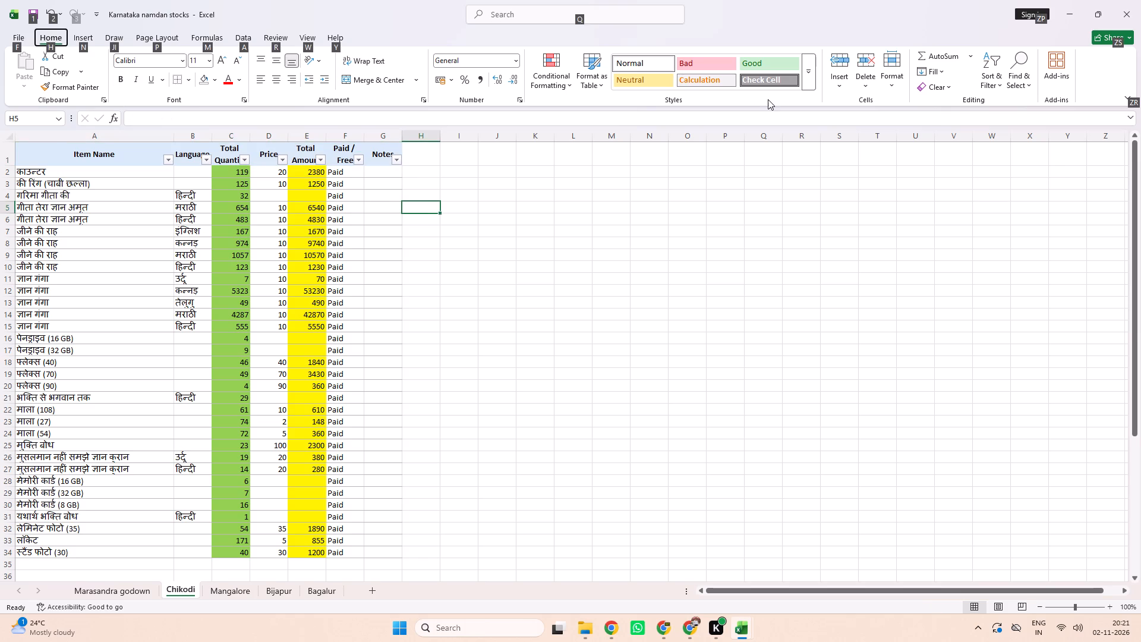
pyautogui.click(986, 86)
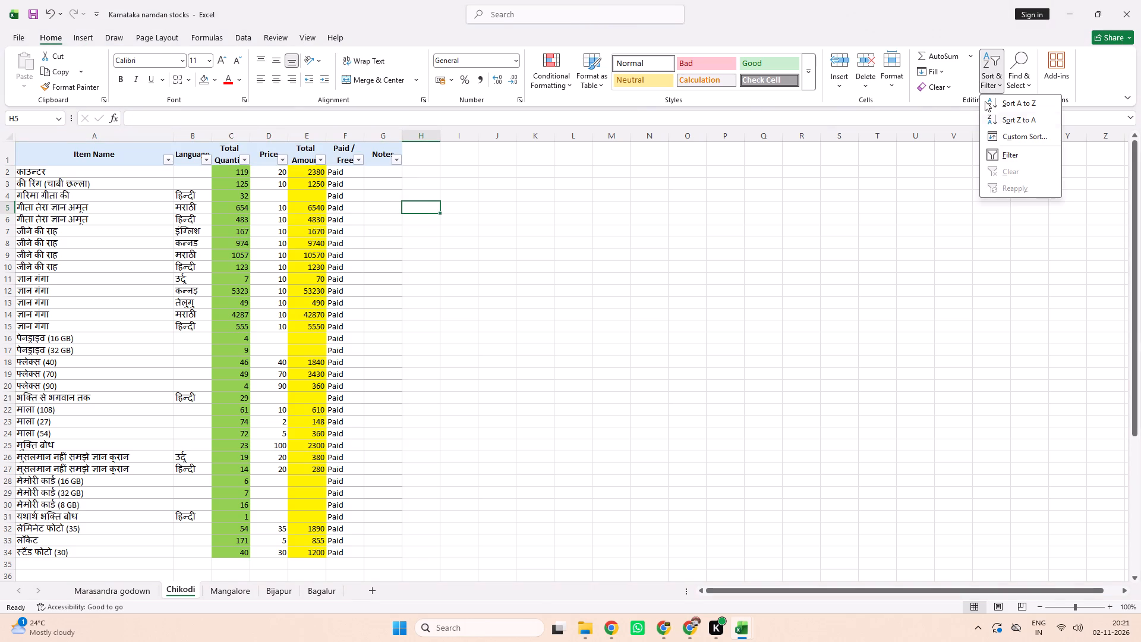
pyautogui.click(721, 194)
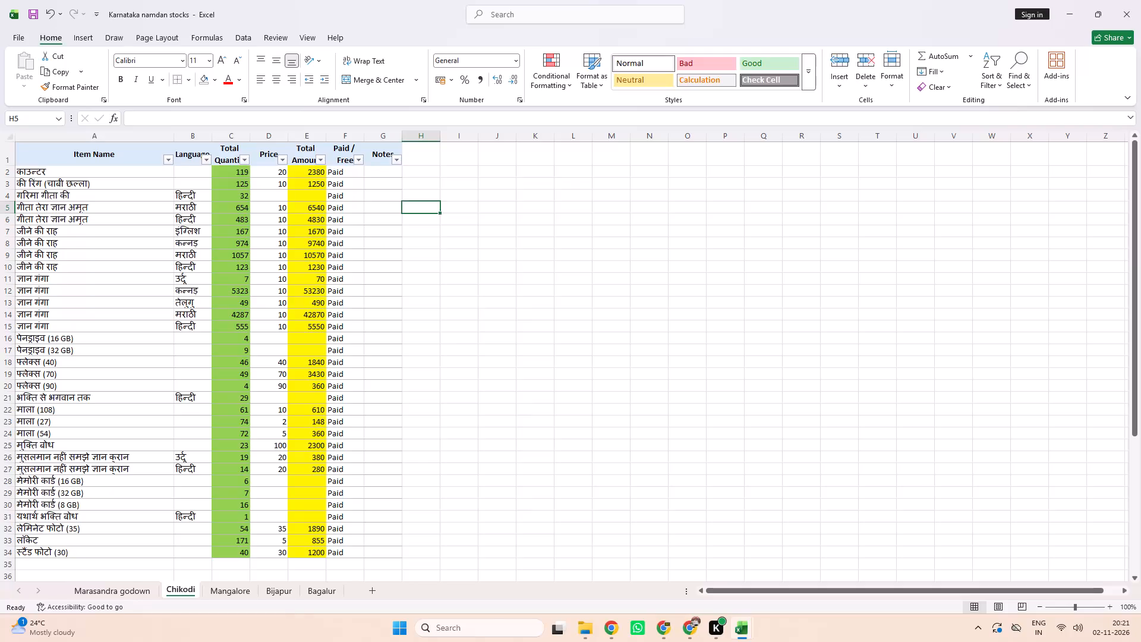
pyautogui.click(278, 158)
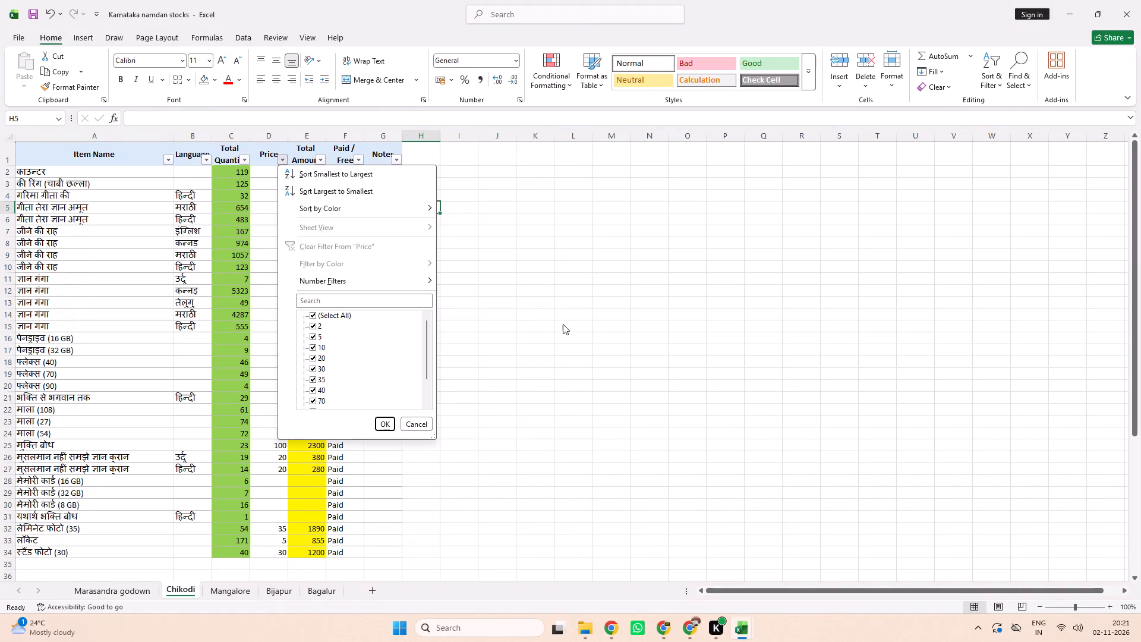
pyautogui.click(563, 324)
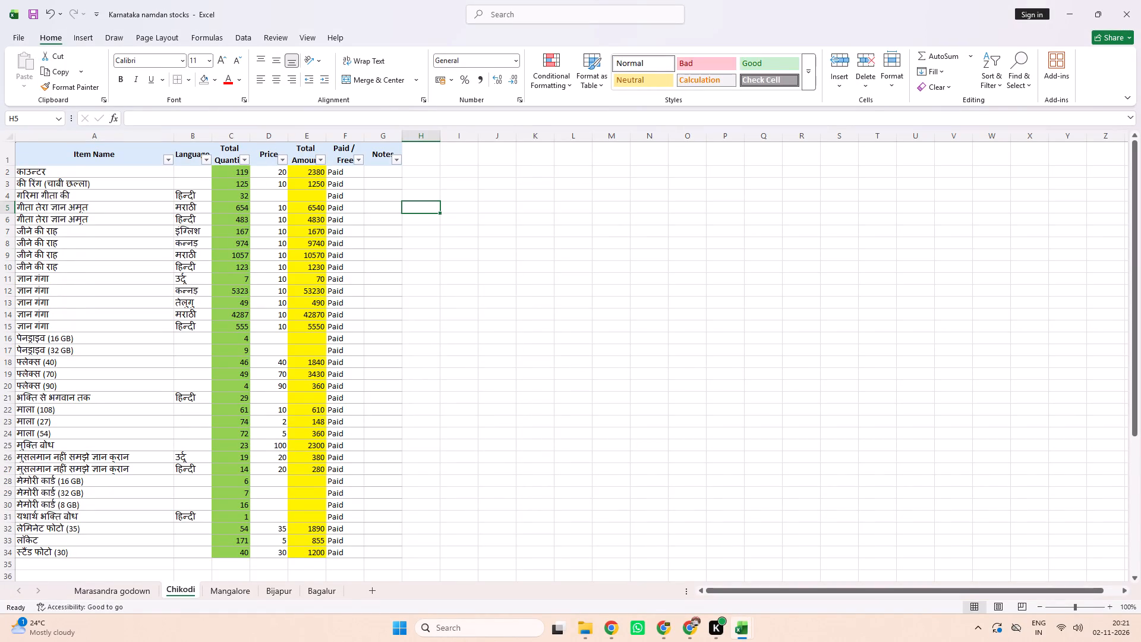
# Show the Mangalore sheet in the stocks workbook and close the separate Chikodi file.
pyautogui.click(234, 587)
pyautogui.hotkey('alt', 'Tab')
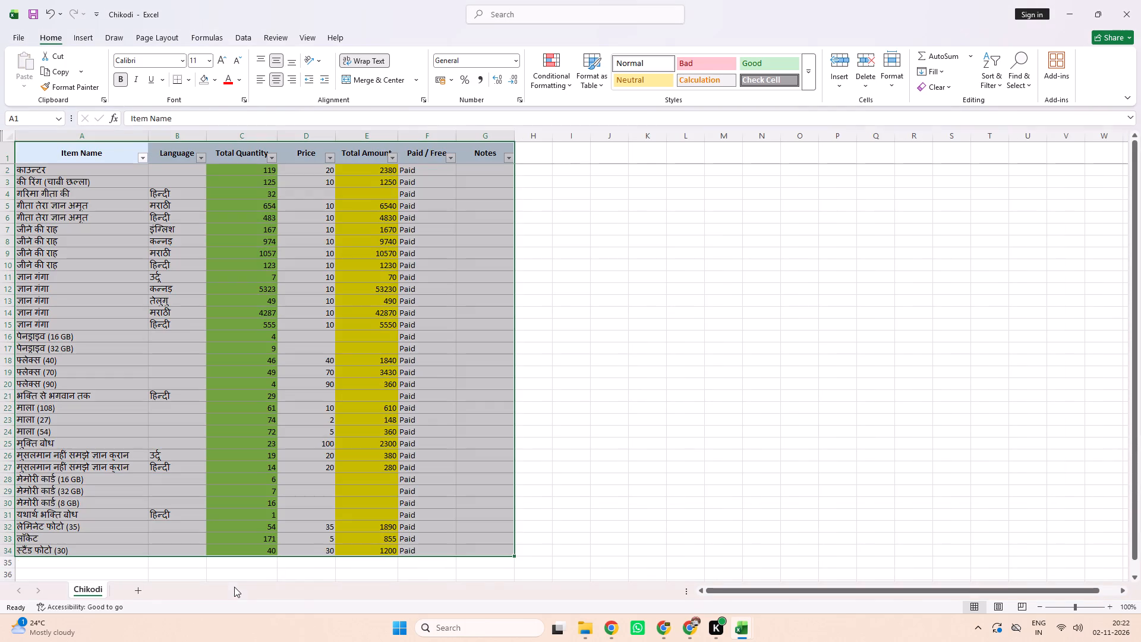
pyautogui.click(1110, 0)
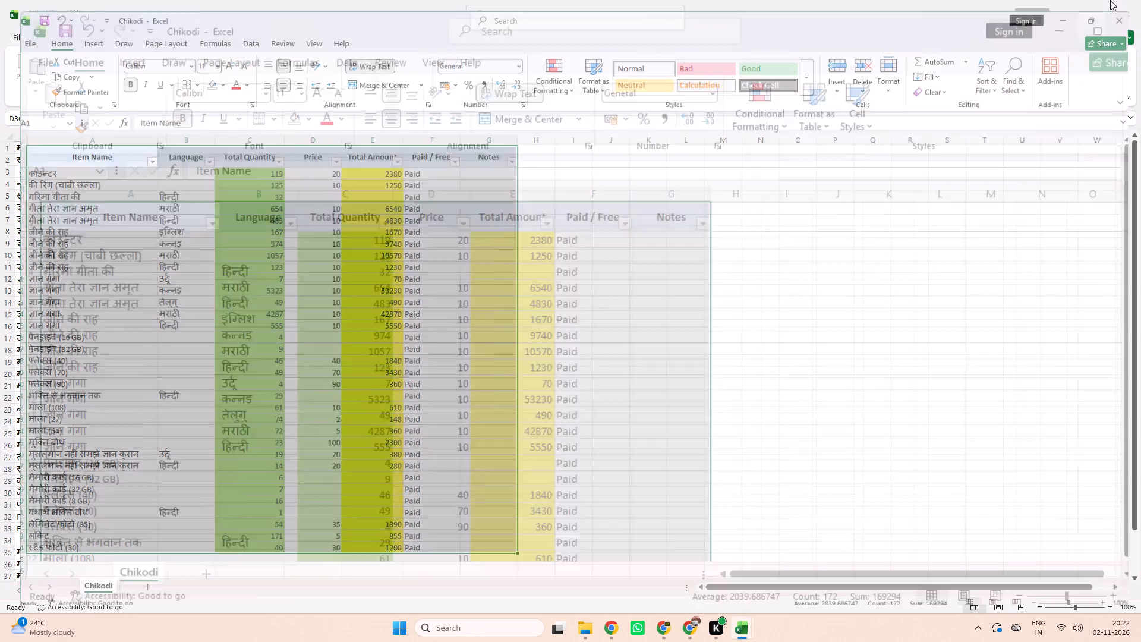
pyautogui.click(983, 105)
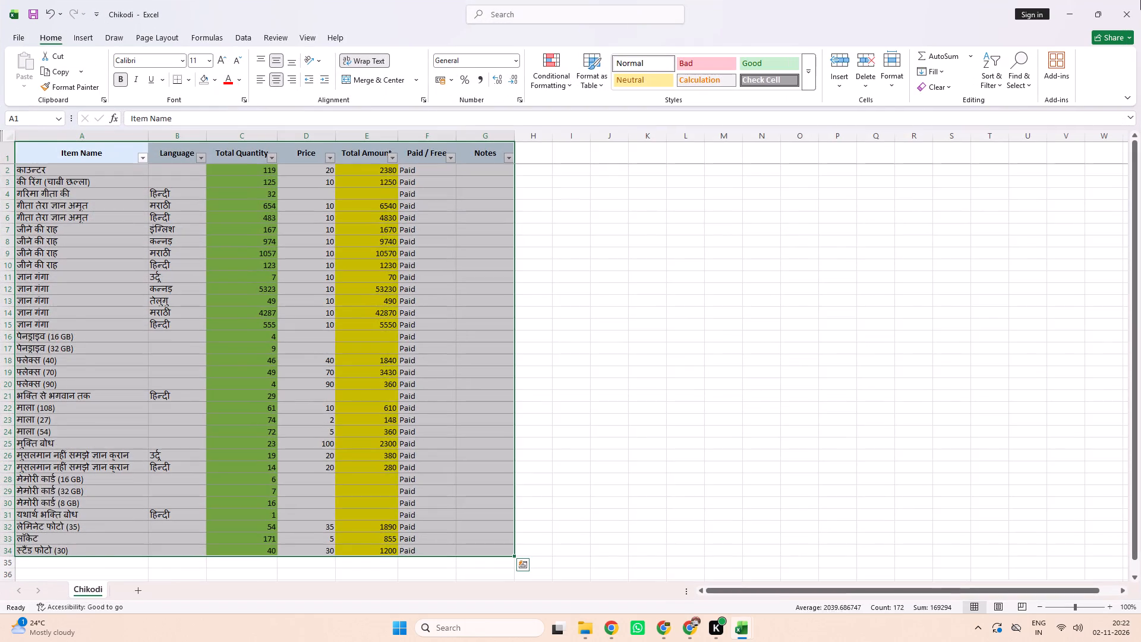
pyautogui.click(1140, 0)
# Open the downloaded Mangalore file from Downloads, enable editing and copy its entire stock table.
pyautogui.hotkey('alt', 'Tab')
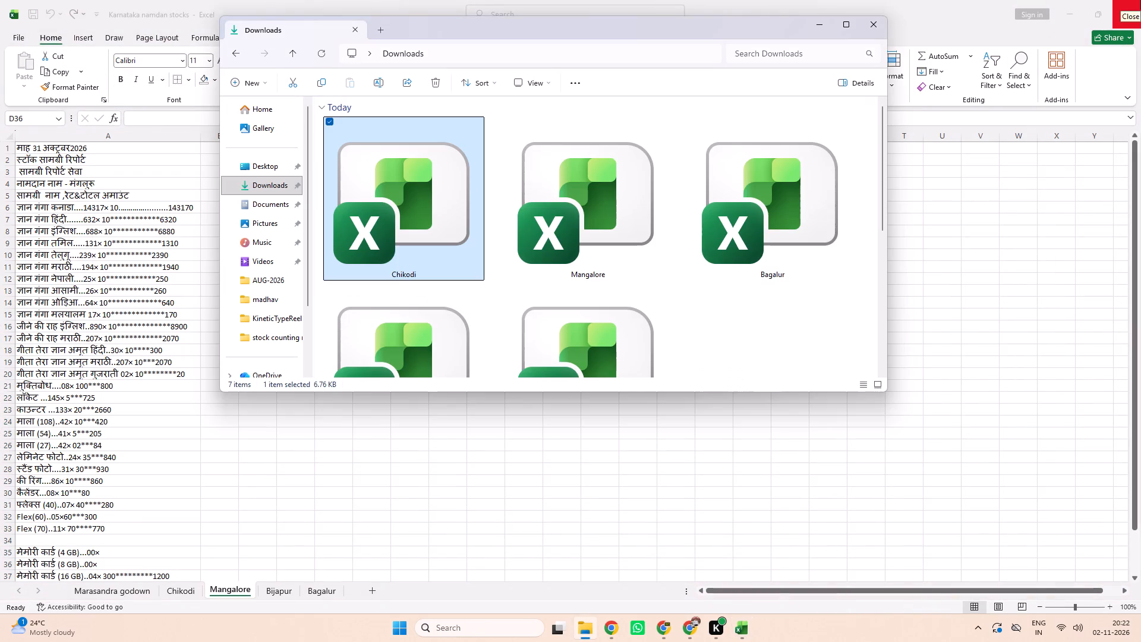
pyautogui.tripleClick(582, 191)
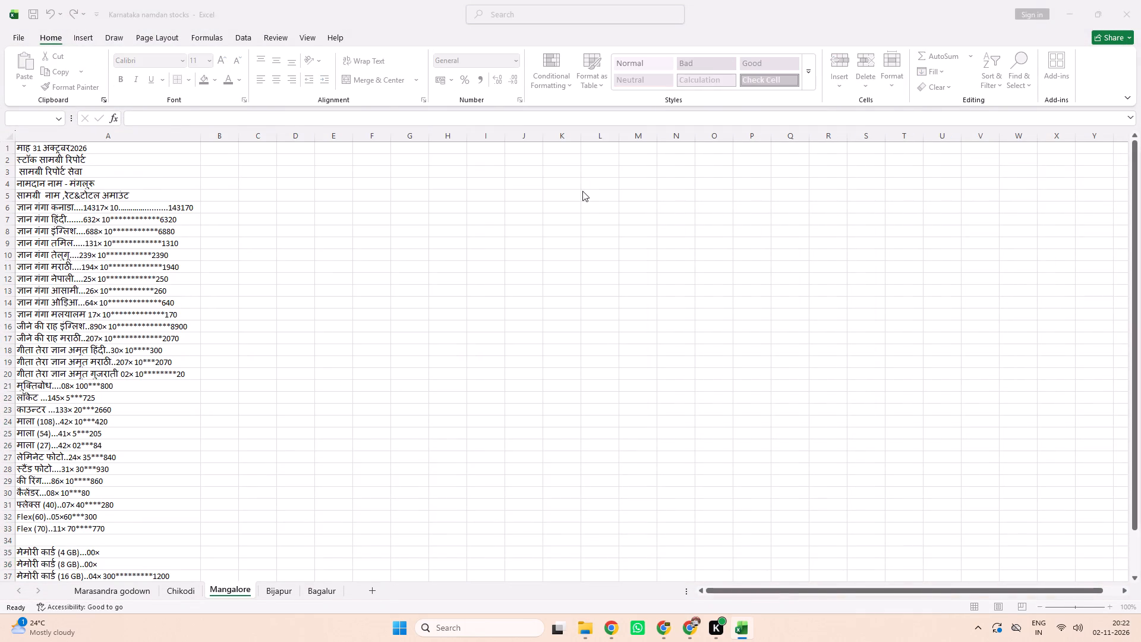
pyautogui.click(479, 58)
pyautogui.hotkey('ctrl', 'a')
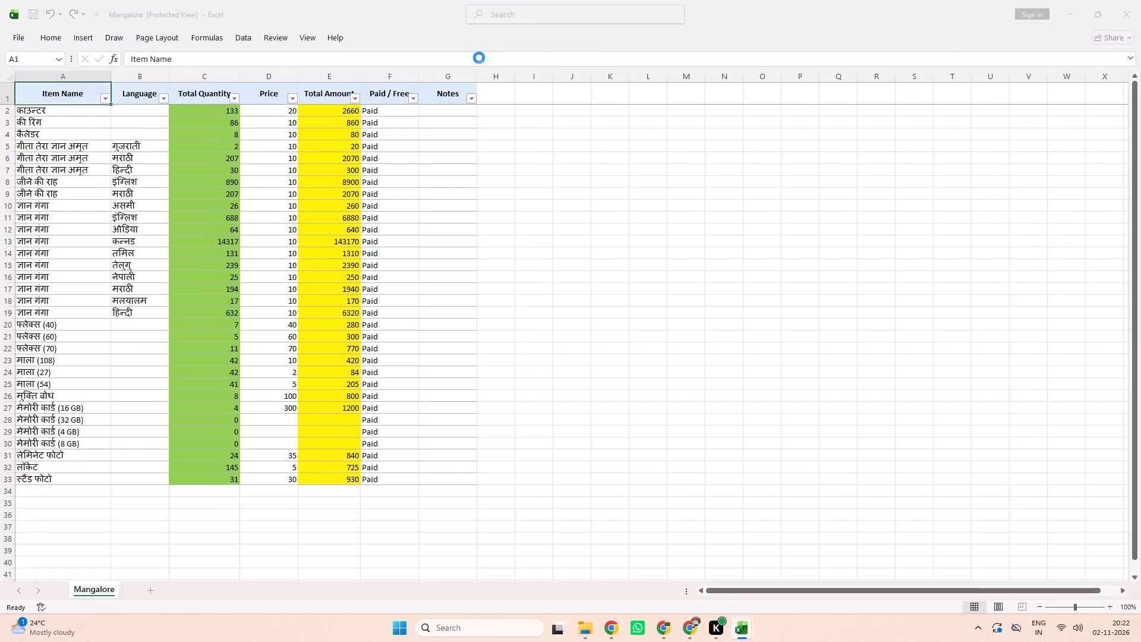
pyautogui.hotkey('ctrl', 'c')
pyautogui.hotkey('ctrl', 'c')
pyautogui.hotkey('alt', 'Tab')
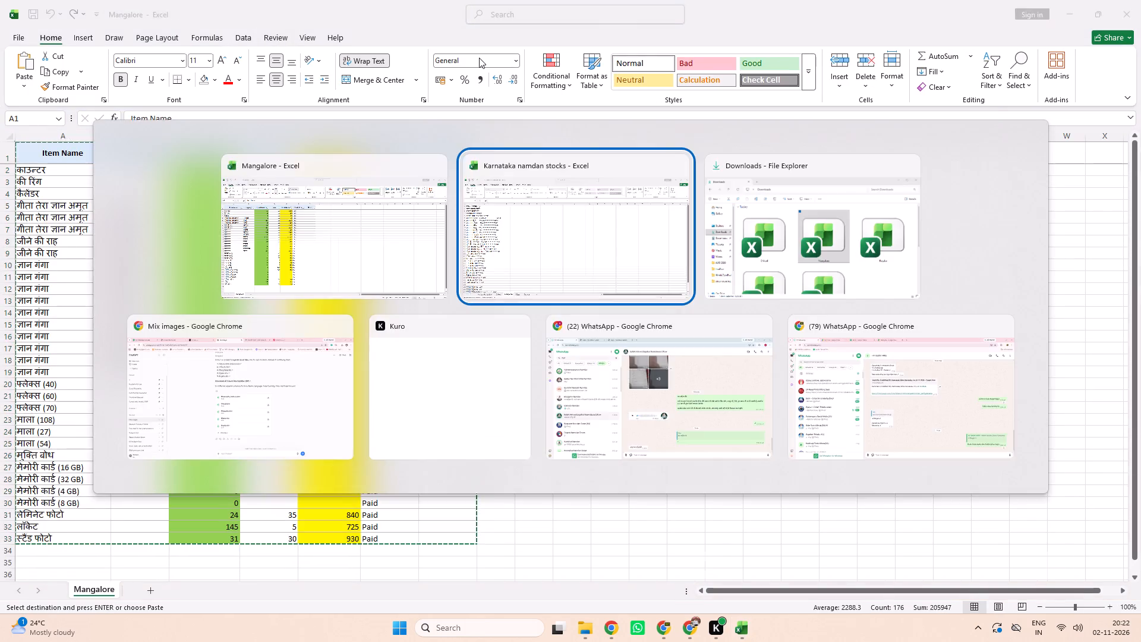
# Clear the entire raw list from the Mangalore sheet of the stocks workbook and go back to its first row.
pyautogui.hotkey('ctrl', 'a')
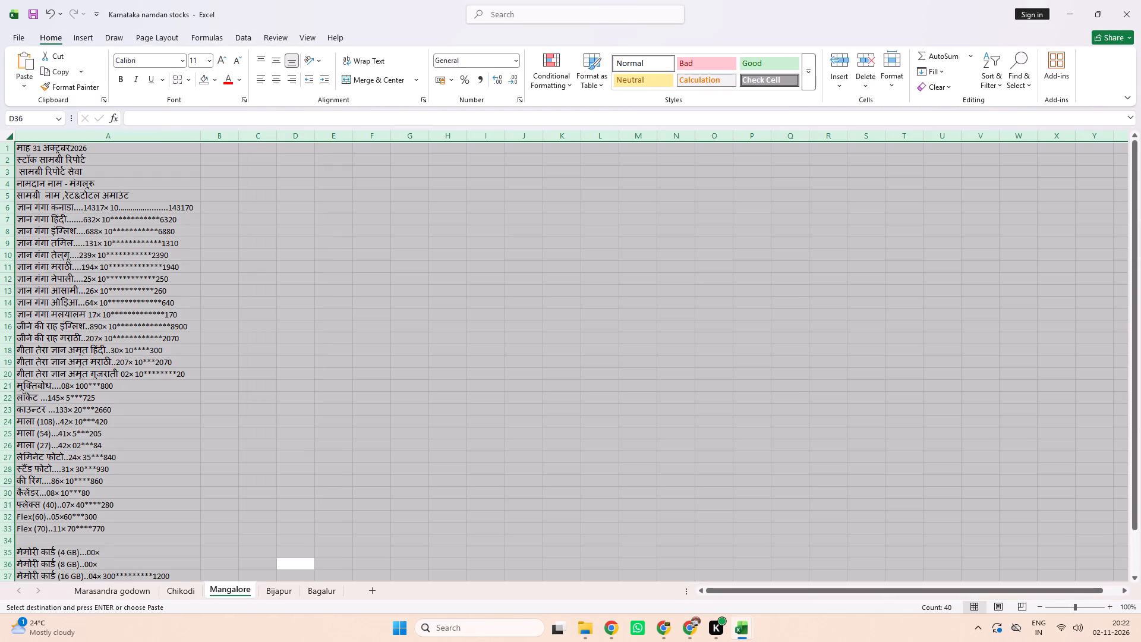
pyautogui.press('Delete')
pyautogui.press('Up')
pyautogui.hotkey('ctrl', 'Up')
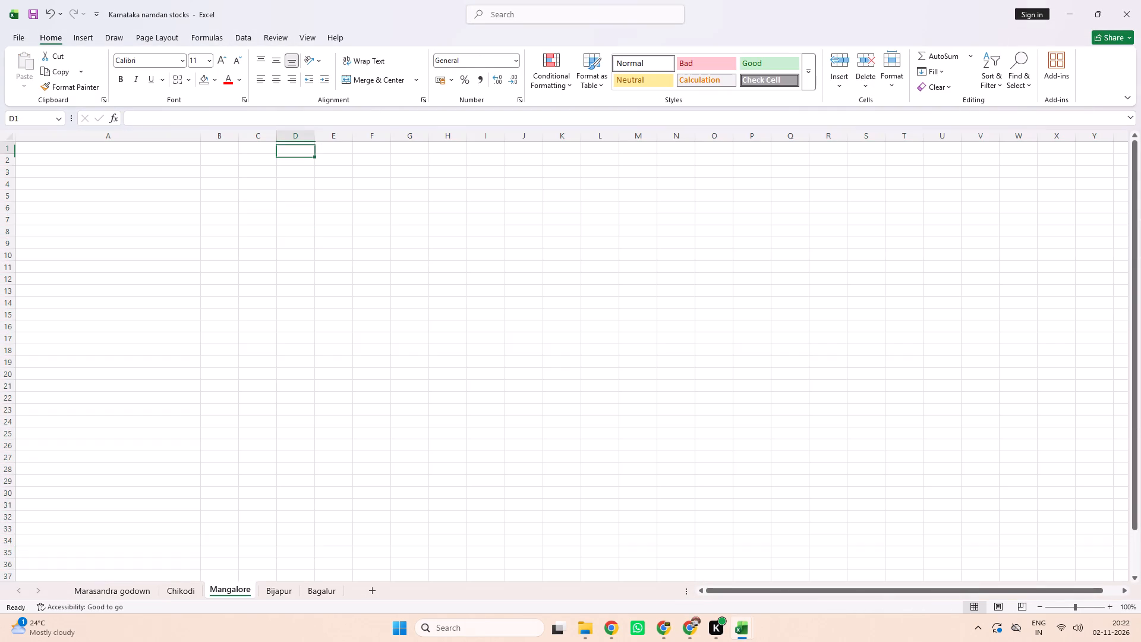
# Paste the recopied Mangalore stock table at A1 of the Mangalore sheet in the stocks workbook and add filters to its header row.
pyautogui.hotkey('ctrl', 'Left')
pyautogui.hotkey('ctrl', 'v')
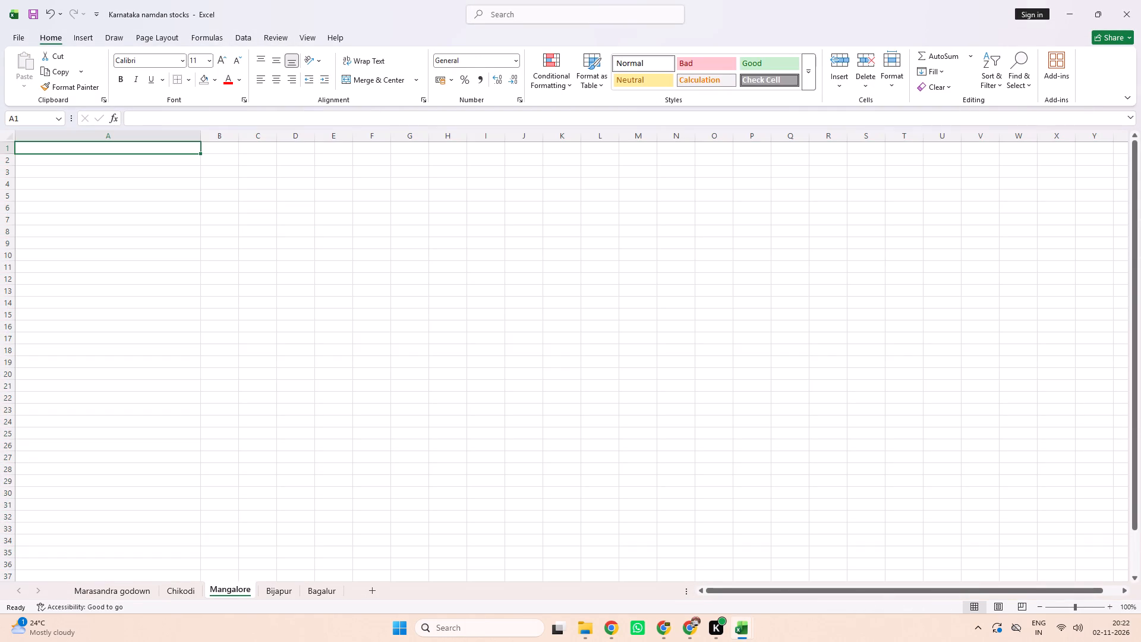
pyautogui.hotkey('alt', 'Tab')
pyautogui.hotkey('ctrl', 'c')
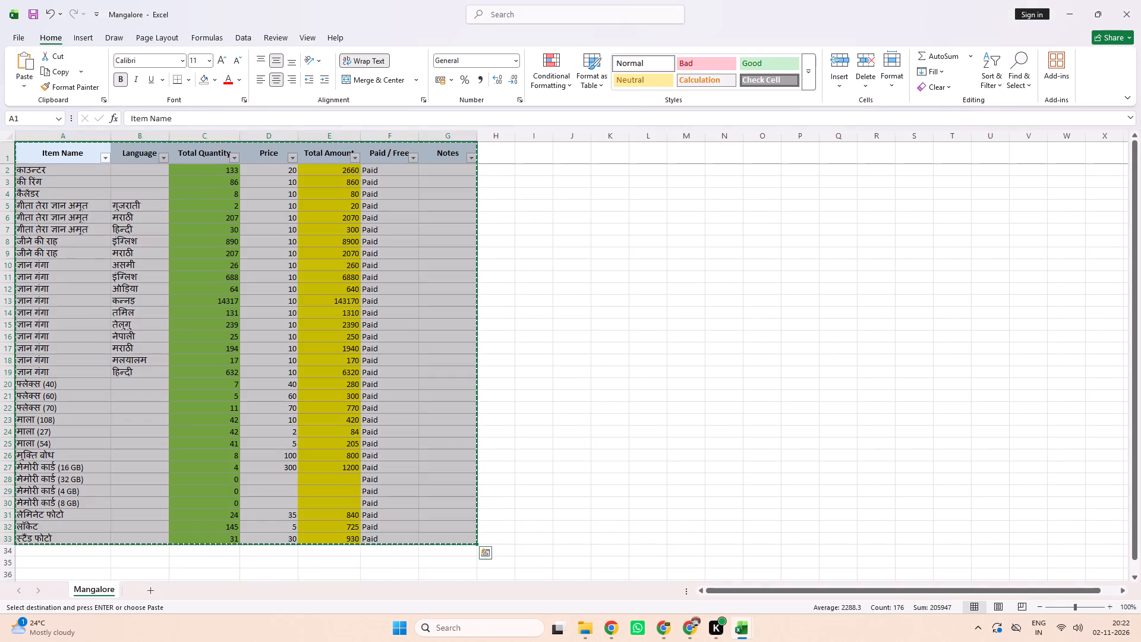
pyautogui.hotkey('alt', 'Tab')
pyautogui.hotkey('ctrl', 'v')
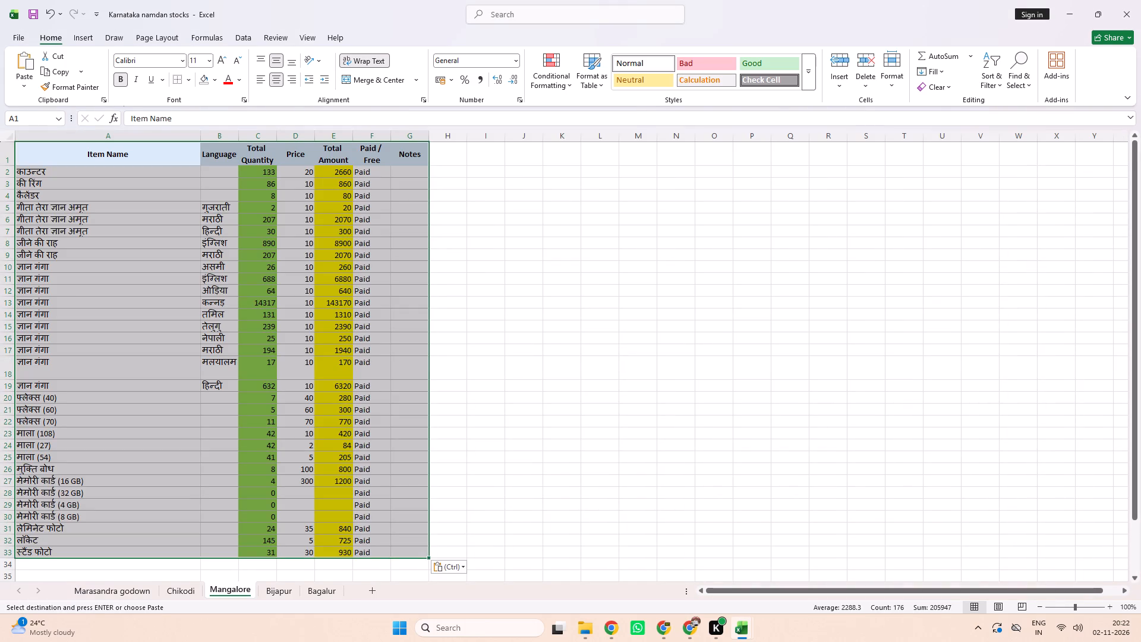
pyautogui.click(982, 81)
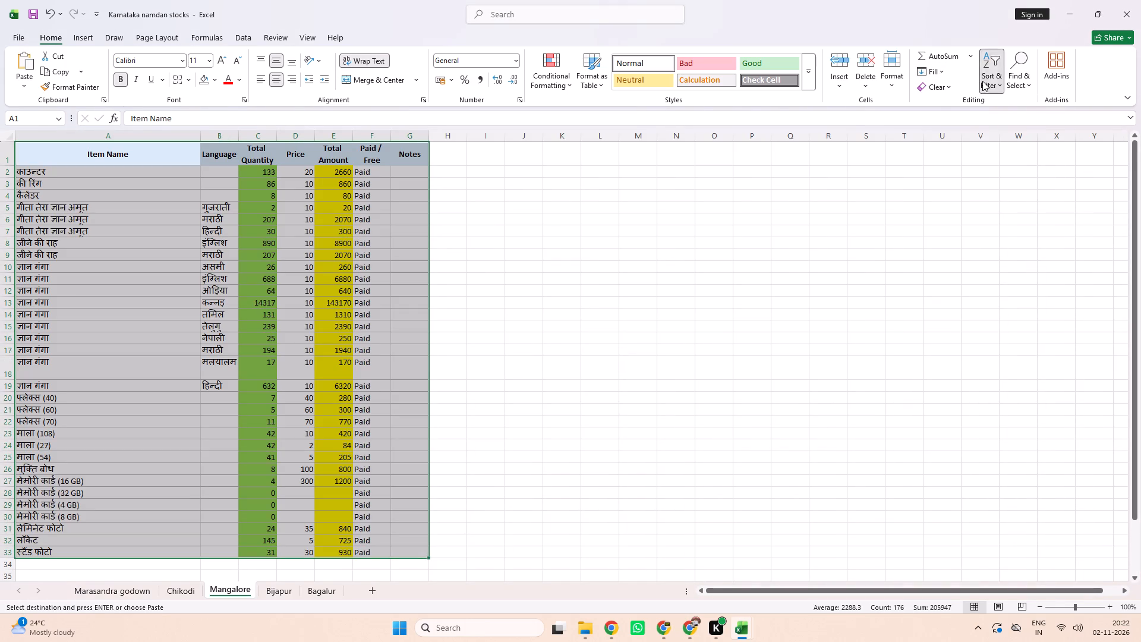
# Add filters to the header row of the Mangalore stock table.
pyautogui.click(987, 155)
pyautogui.click(551, 252)
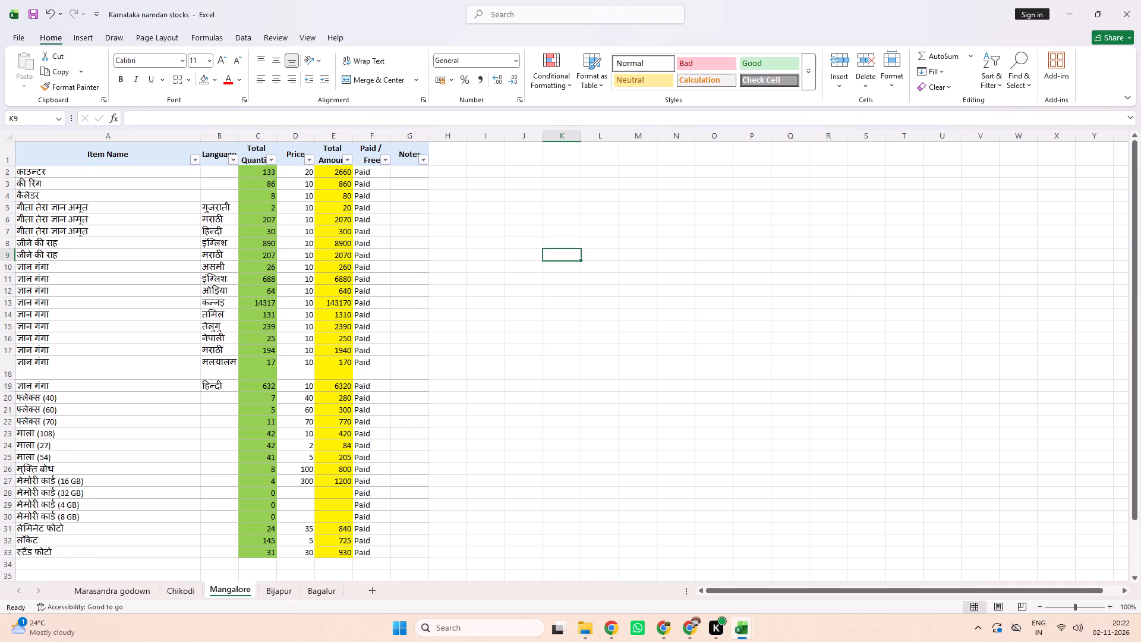
# Show the Bijapur sheet in the stocks workbook and close the separate Mangalore file.
pyautogui.click(279, 584)
pyautogui.hotkey('alt', 'Tab')
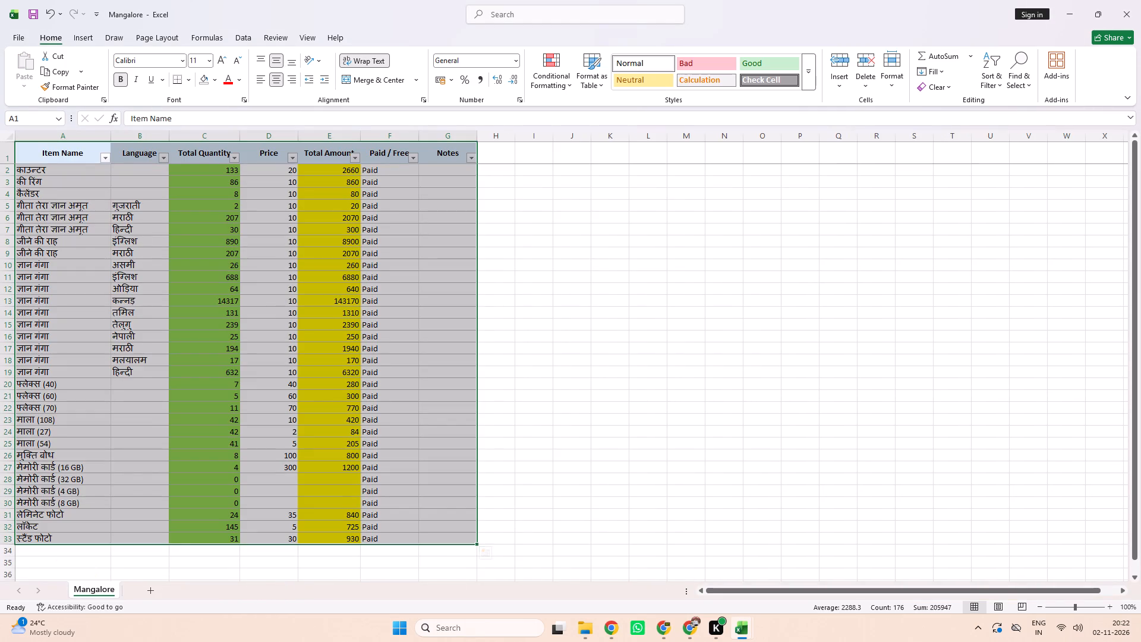
pyautogui.click(1140, 0)
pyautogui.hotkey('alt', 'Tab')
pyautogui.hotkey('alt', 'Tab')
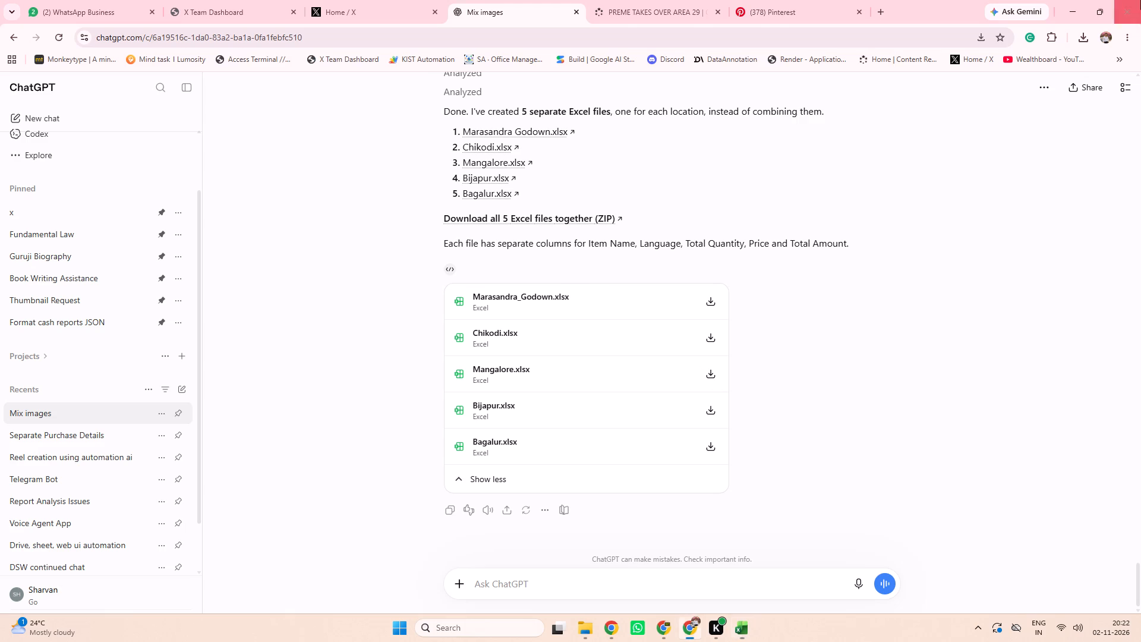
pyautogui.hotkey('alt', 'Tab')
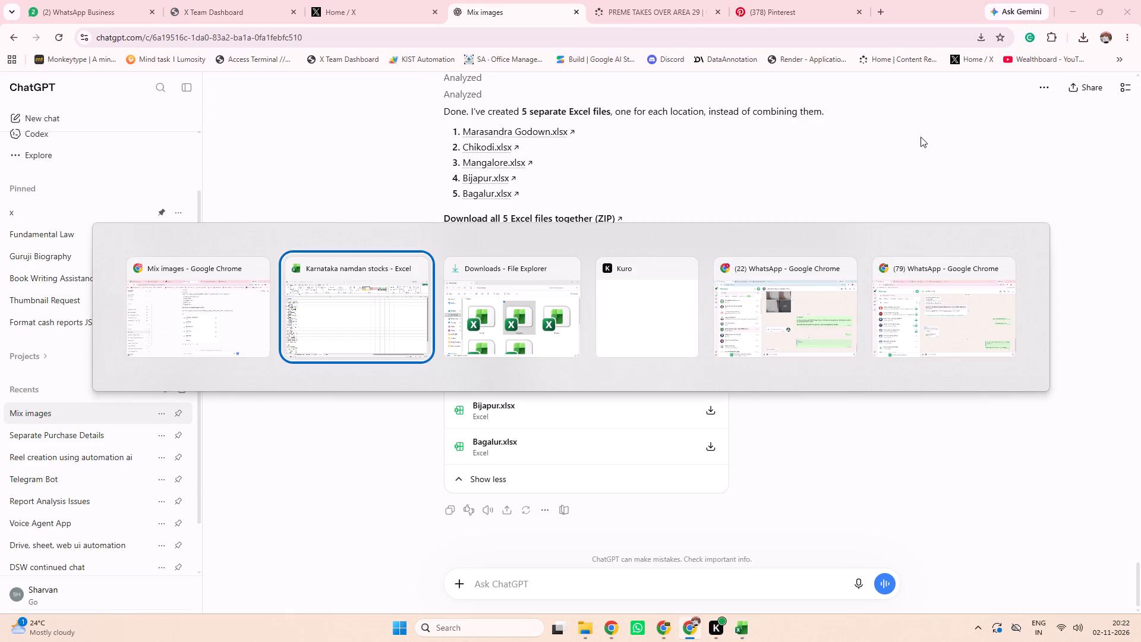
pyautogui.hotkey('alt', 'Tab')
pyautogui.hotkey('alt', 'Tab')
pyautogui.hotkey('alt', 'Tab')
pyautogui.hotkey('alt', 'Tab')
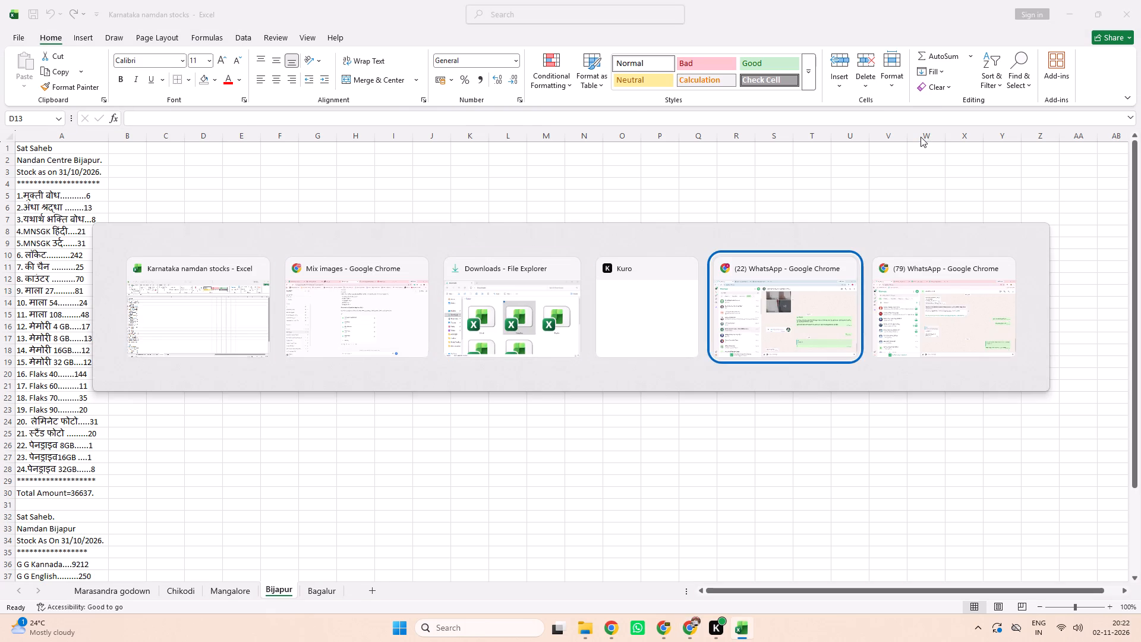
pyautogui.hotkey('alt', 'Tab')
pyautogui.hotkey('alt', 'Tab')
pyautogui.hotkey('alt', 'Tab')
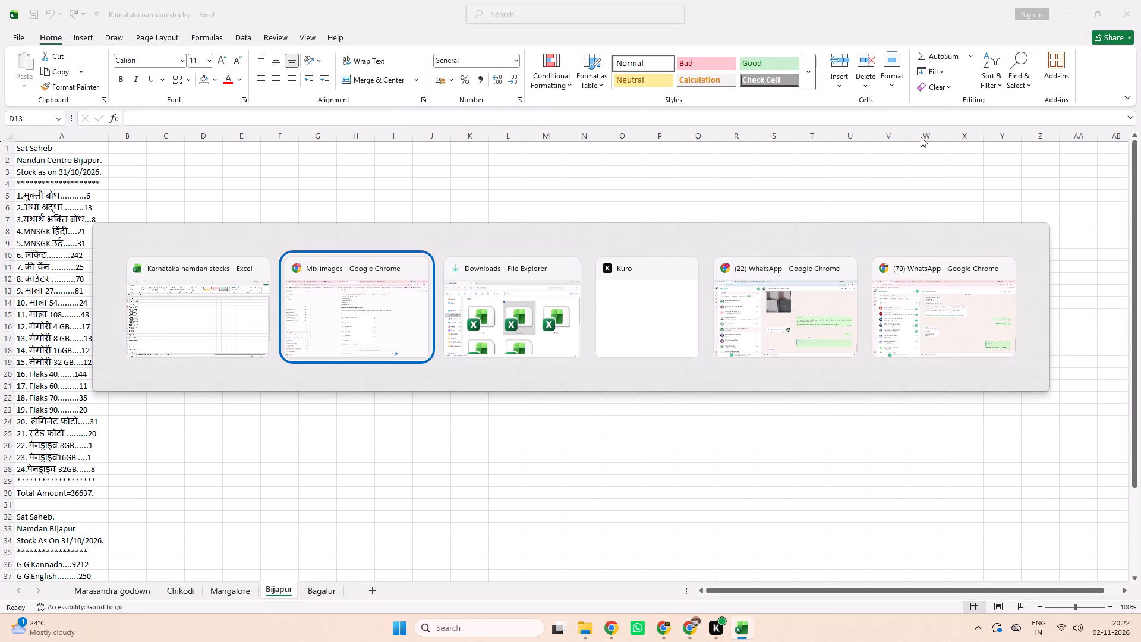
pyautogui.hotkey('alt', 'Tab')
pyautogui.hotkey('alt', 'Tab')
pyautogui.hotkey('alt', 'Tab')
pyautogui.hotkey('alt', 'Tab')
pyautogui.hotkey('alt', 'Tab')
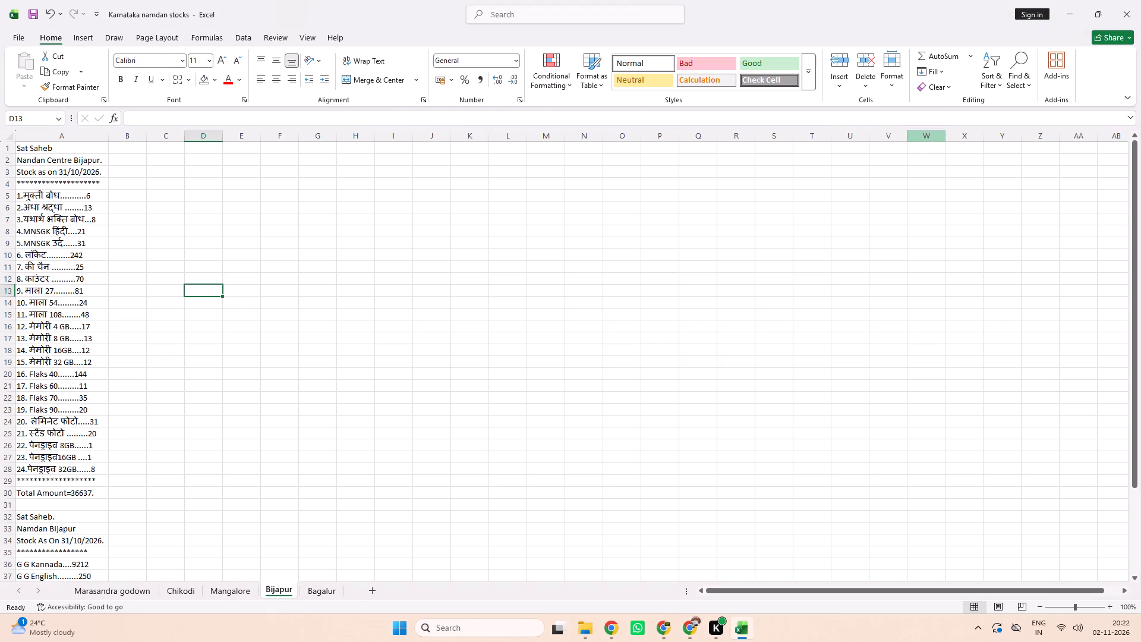
# Open the downloaded Bijapur workbook from the Downloads folder.
pyautogui.click(575, 638)
pyautogui.scroll(-1, 723, 206)
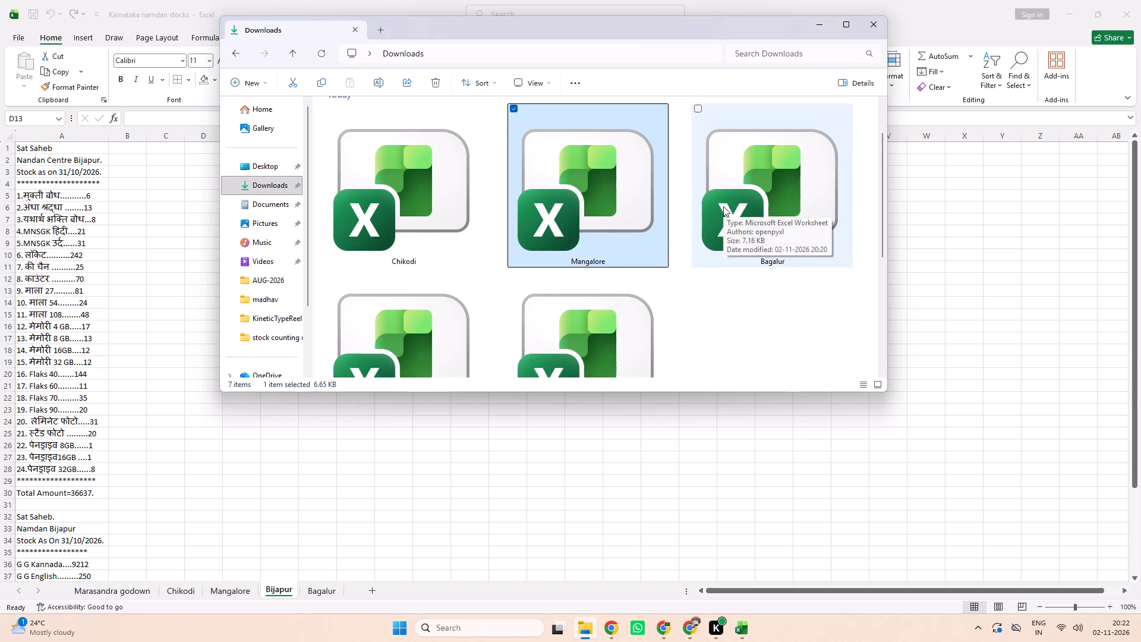
pyautogui.scroll(-1, 723, 206)
pyautogui.doubleClick(432, 243)
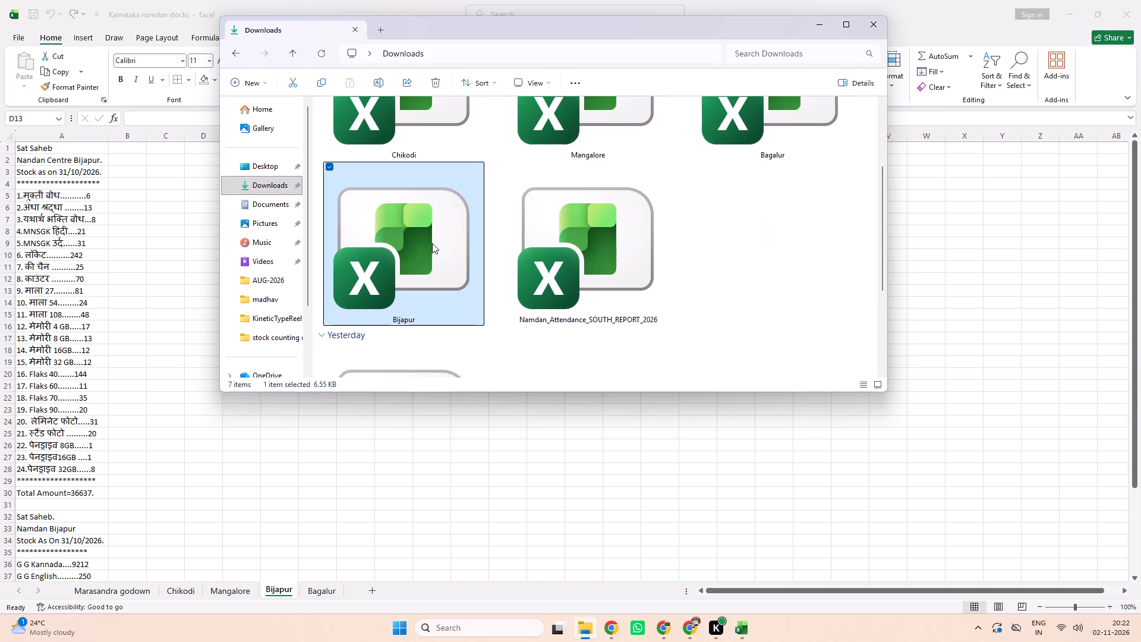
pyautogui.press('Return')
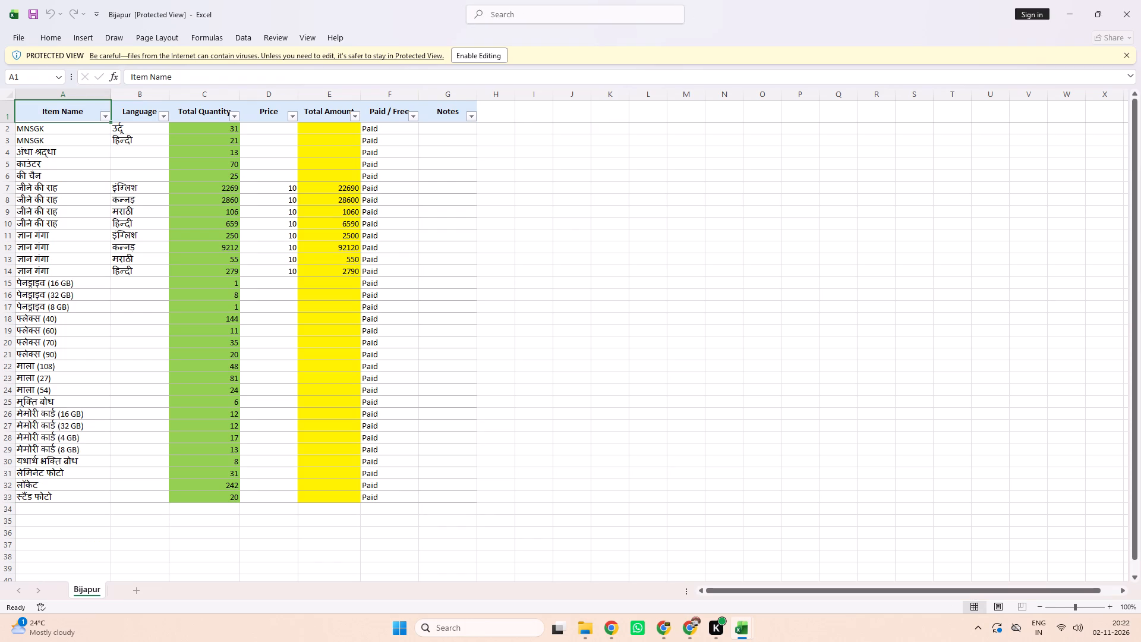
# Enable editing in the downloaded Bijapur file and copy its entire stock table.
pyautogui.hotkey('ctrl', 'a')
pyautogui.hotkey('ctrl', 'c')
pyautogui.hotkey('ctrl', 'a')
pyautogui.click(477, 54)
pyautogui.hotkey('ctrl', 'a')
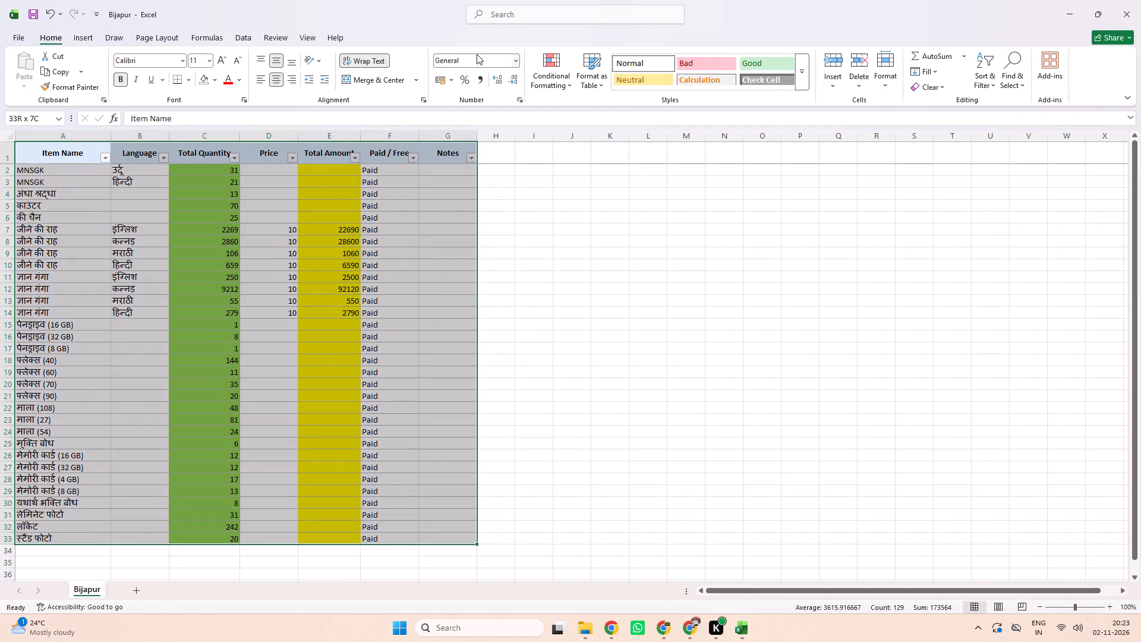
pyautogui.hotkey('ctrl', 'c')
# Clear the entire raw list from the Bijapur sheet of the stocks workbook.
pyautogui.hotkey('alt', 'Tab')
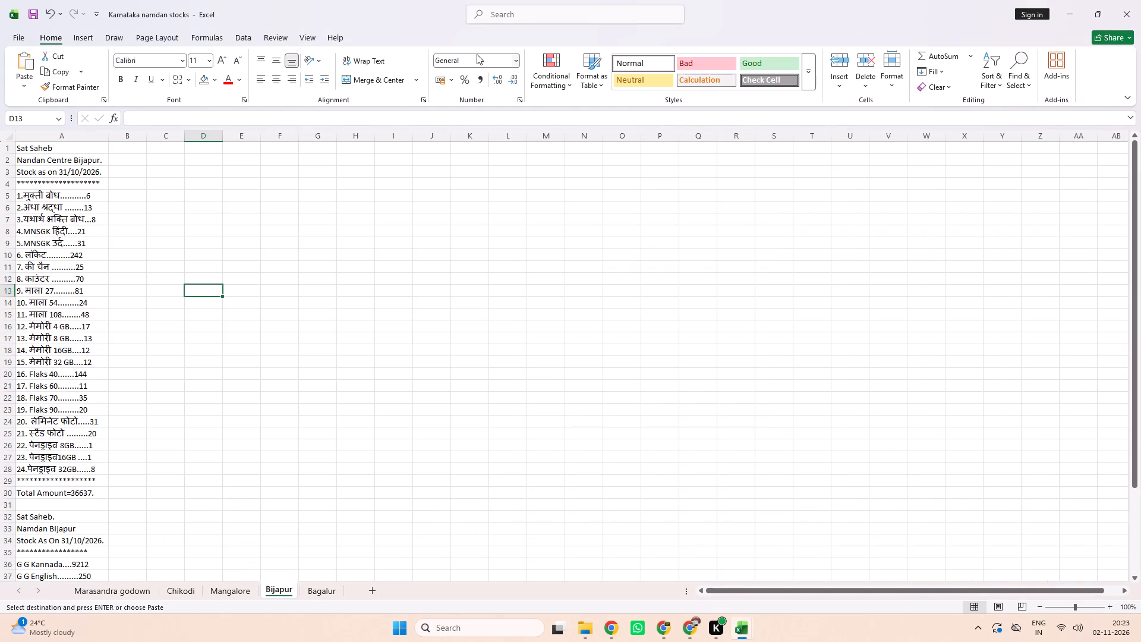
pyautogui.hotkey('ctrl', 'a')
pyautogui.press('Delete')
# Copy the Bijapur file's table again and paste it at A1 of the emptied Bijapur sheet in the stocks workbook.
pyautogui.hotkey('alt', 'Tab')
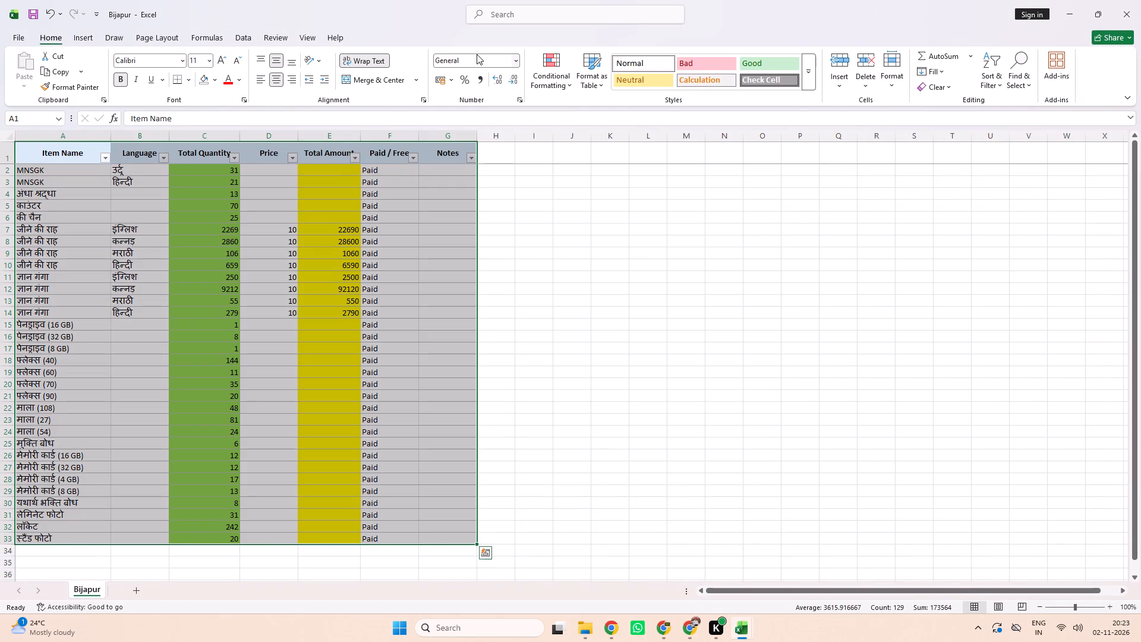
pyautogui.hotkey('ctrl', 'c')
pyautogui.hotkey('alt', 'Tab')
pyautogui.hotkey('ctrl', 'Up')
pyautogui.hotkey('ctrl', 'Left')
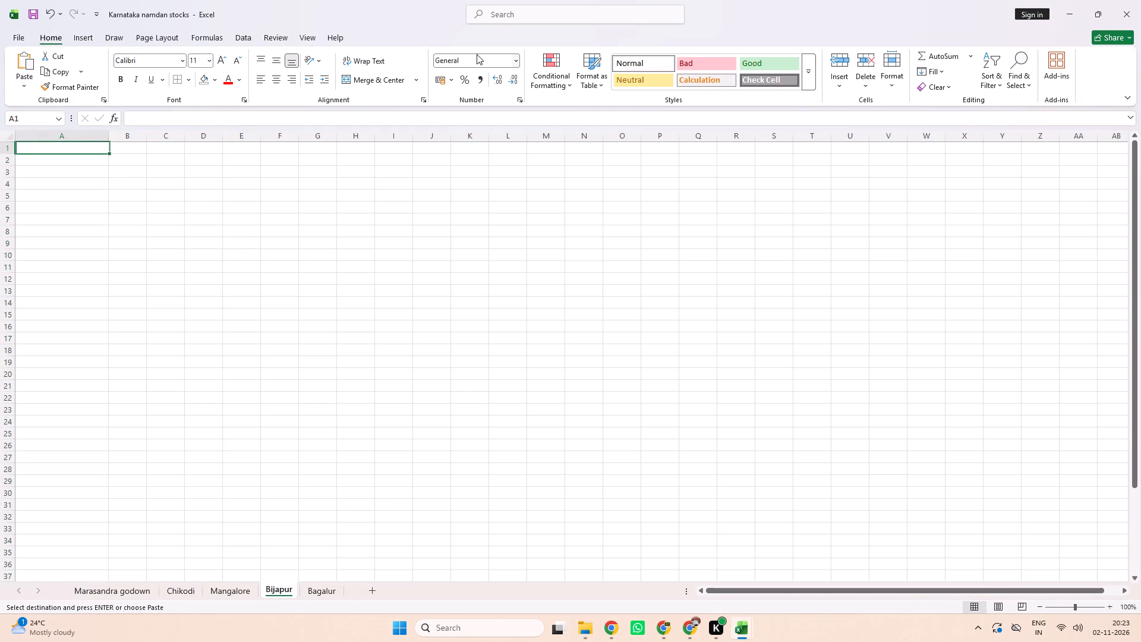
pyautogui.hotkey('ctrl', 'v')
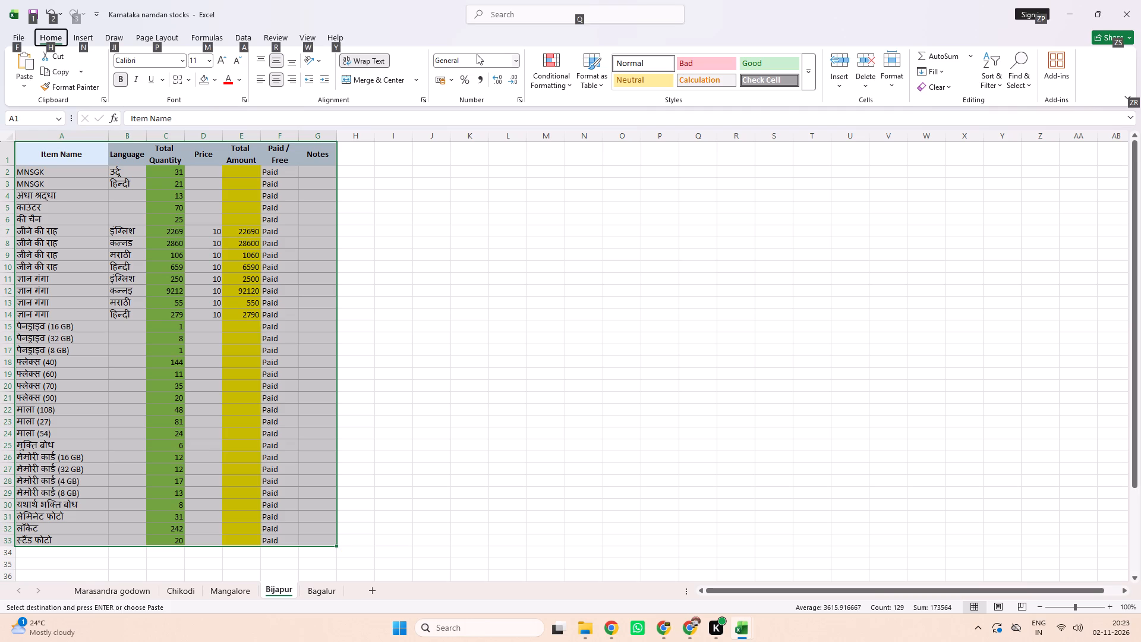
# Add filters to the header row of the pasted Bijapur table.
pyautogui.press('h')
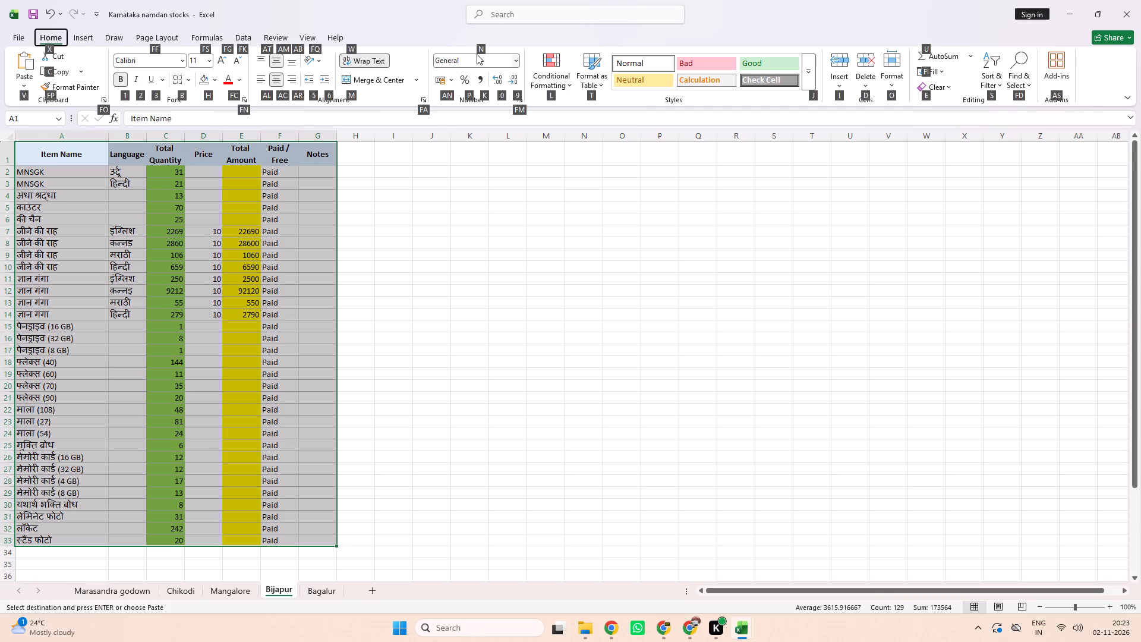
pyautogui.write('sf')
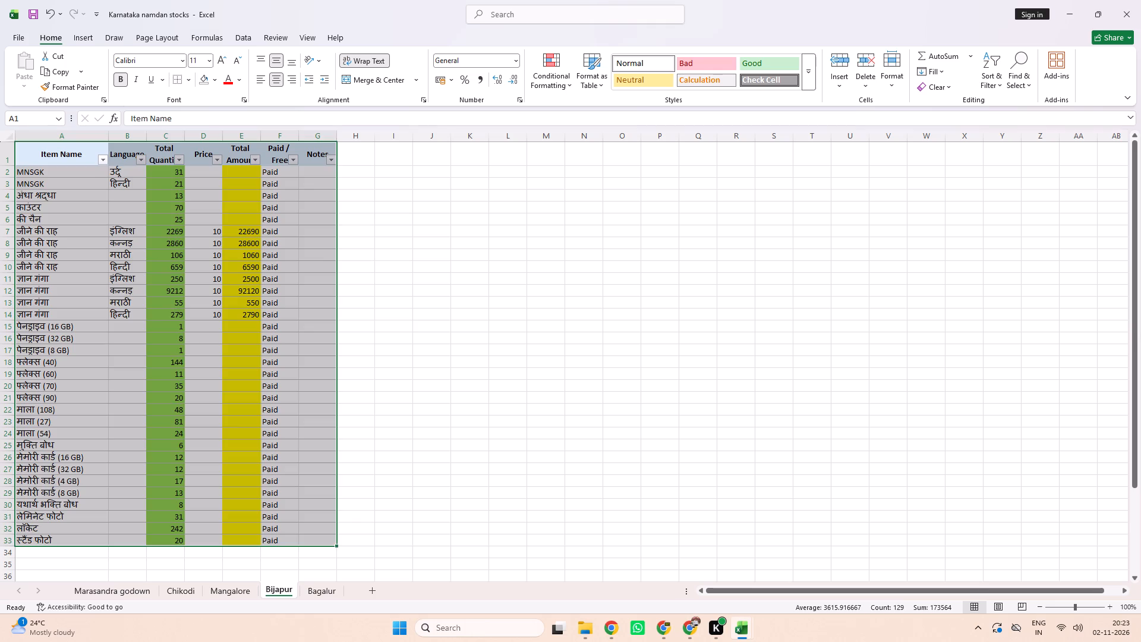
pyautogui.click(440, 267)
# Show the Bagalur sheet in the stocks workbook and close the separate Bijapur file.
pyautogui.click(318, 590)
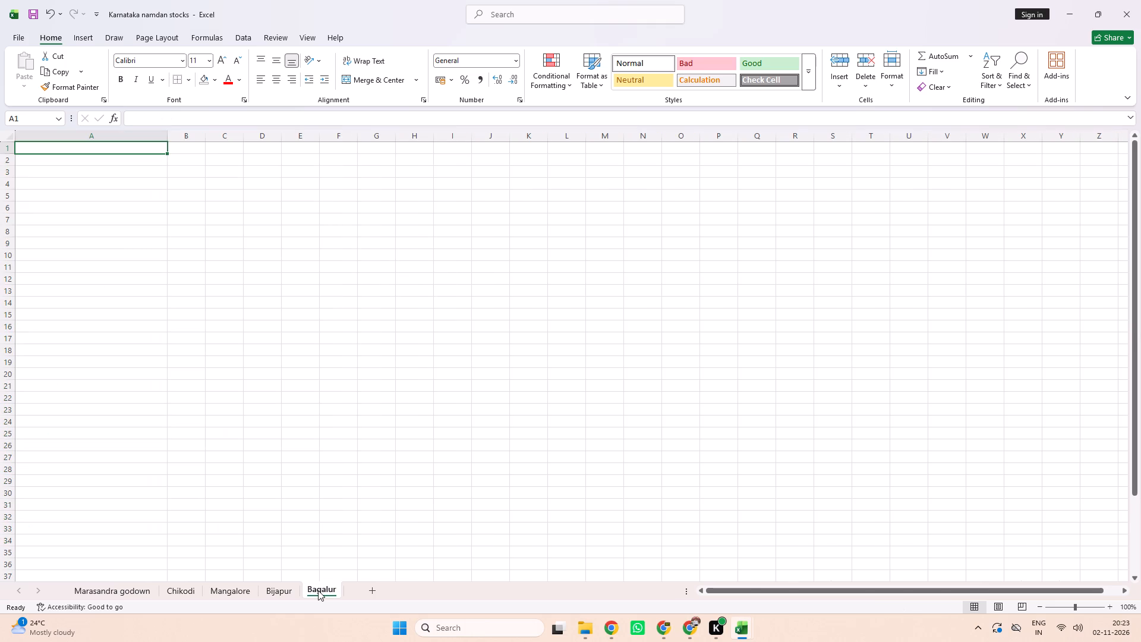
pyautogui.hotkey('alt', 'Tab')
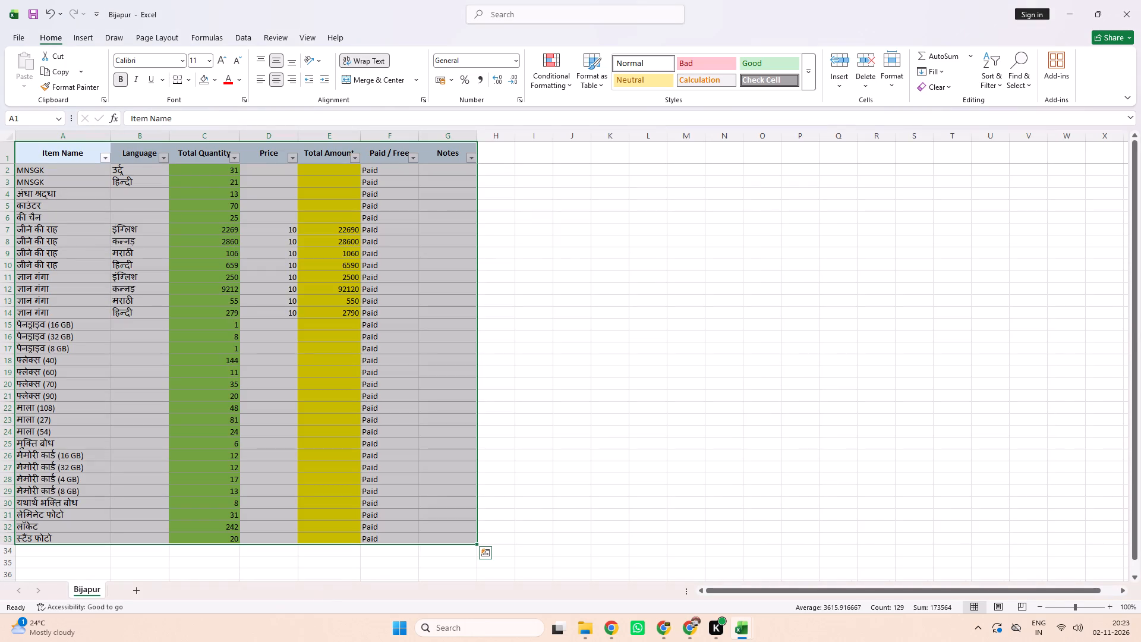
pyautogui.click(1140, 0)
# Open the downloaded Bagalur file from Downloads, enable editing and copy its entire stock table.
pyautogui.hotkey('alt', 'Tab')
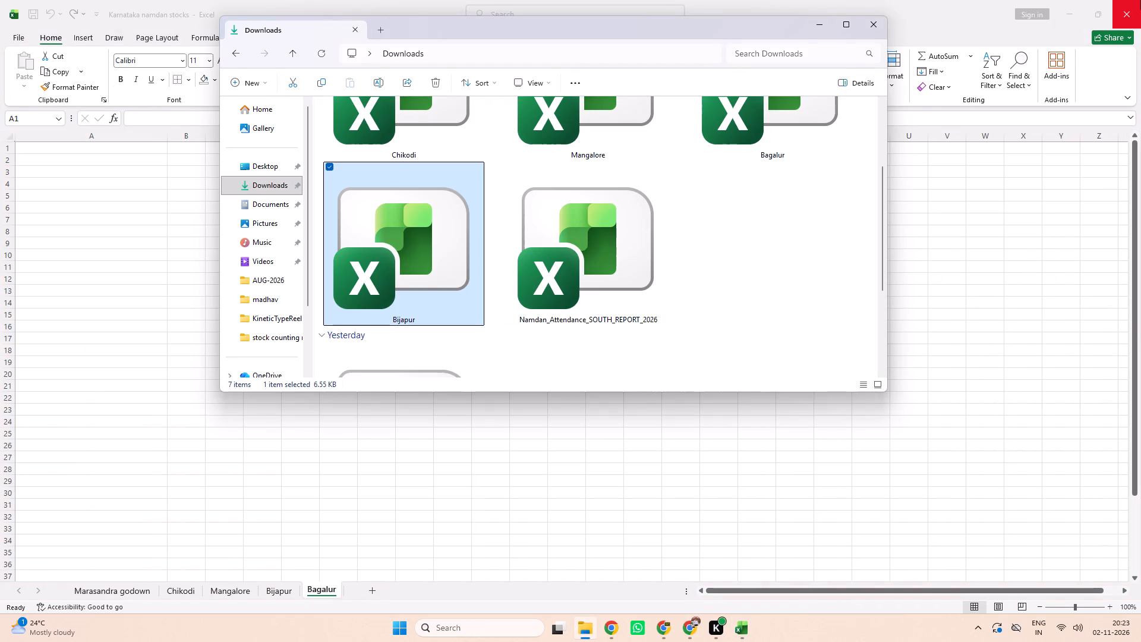
pyautogui.doubleClick(777, 145)
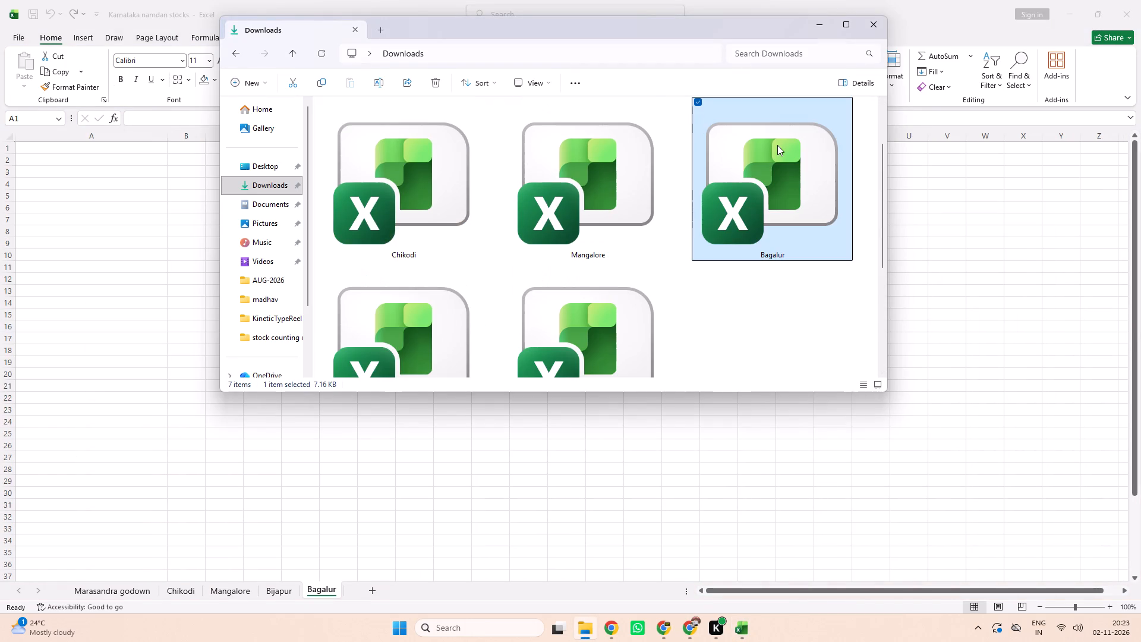
pyautogui.press('Return')
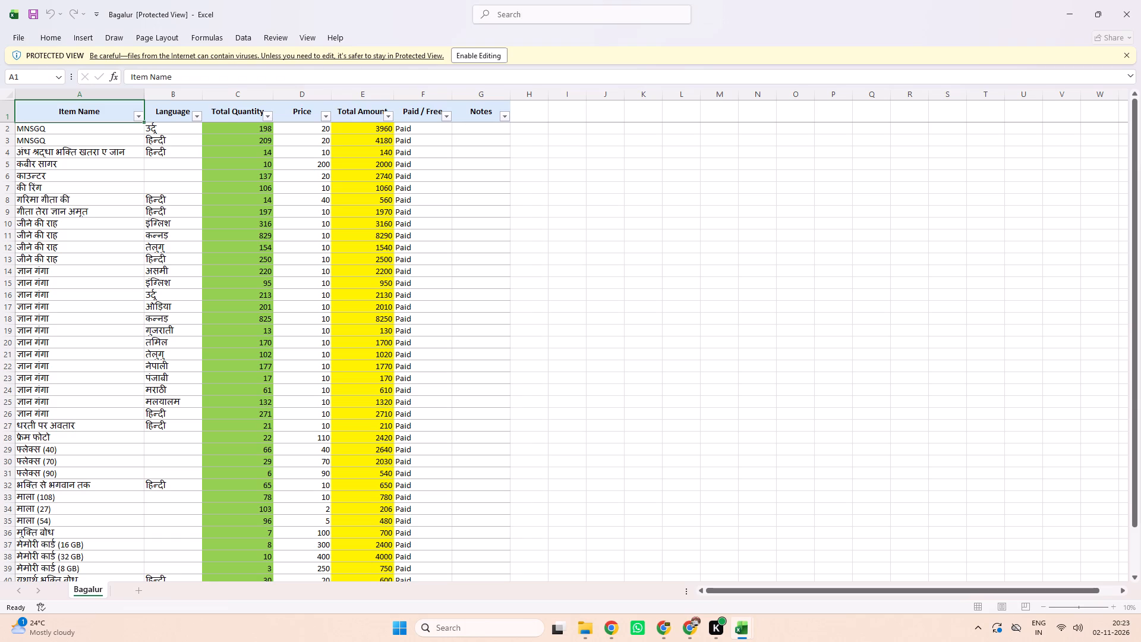
pyautogui.click(455, 58)
pyautogui.hotkey('ctrl', 'a')
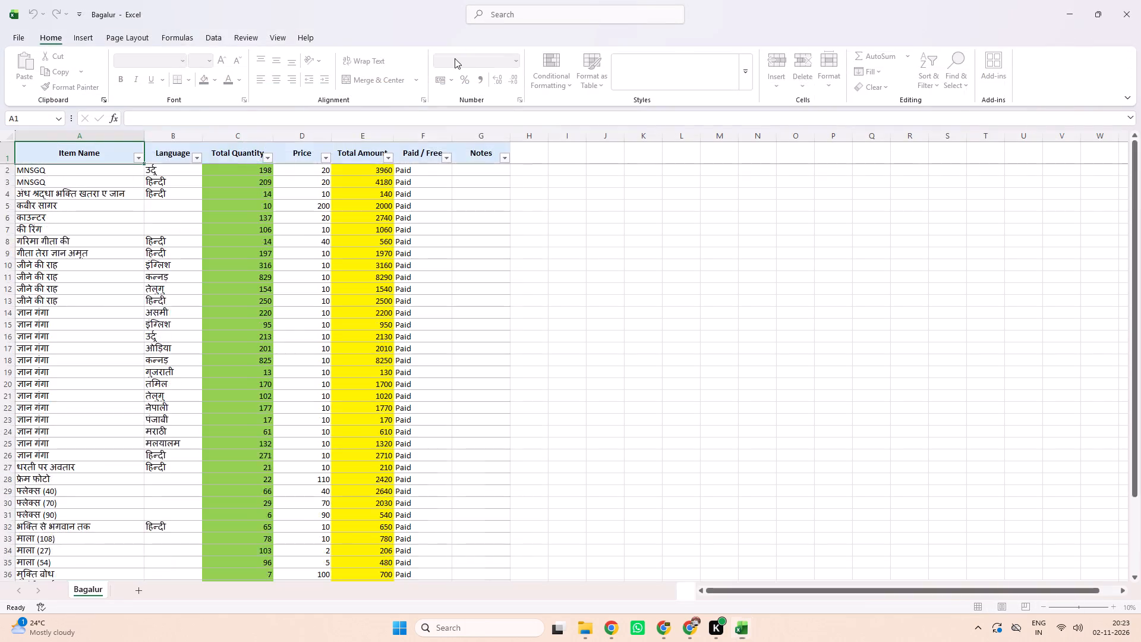
pyautogui.hotkey('ctrl', 'c')
# Paste the Bagalur table at A1 of the Bagalur sheet in the stocks workbook and add filters to its header row.
pyautogui.hotkey('alt', 'Tab')
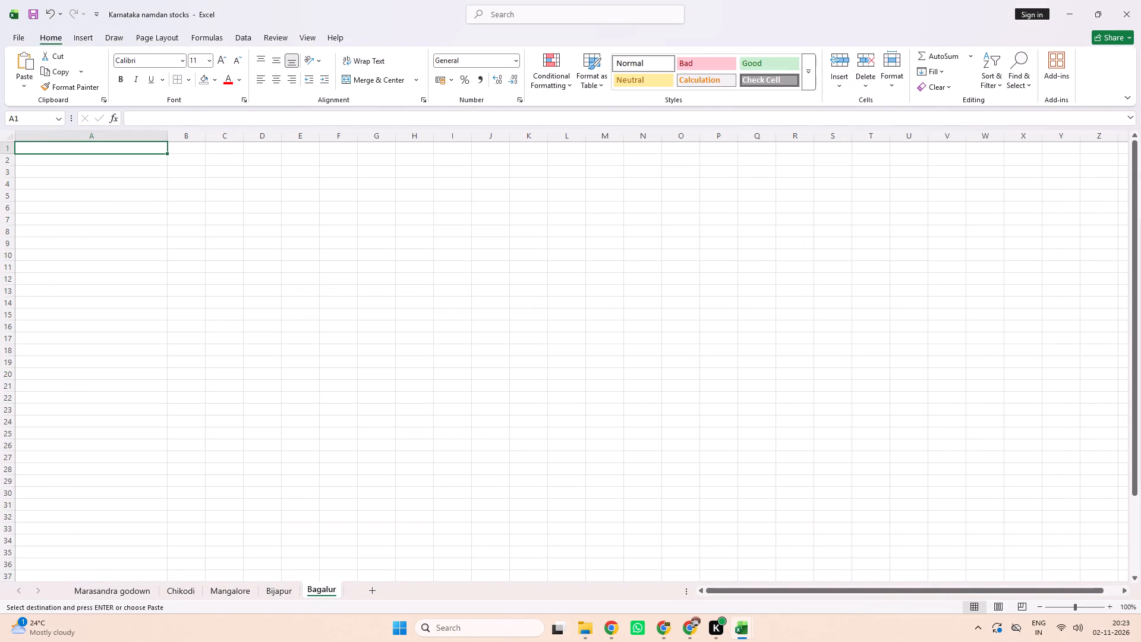
pyautogui.hotkey('ctrl', 'v')
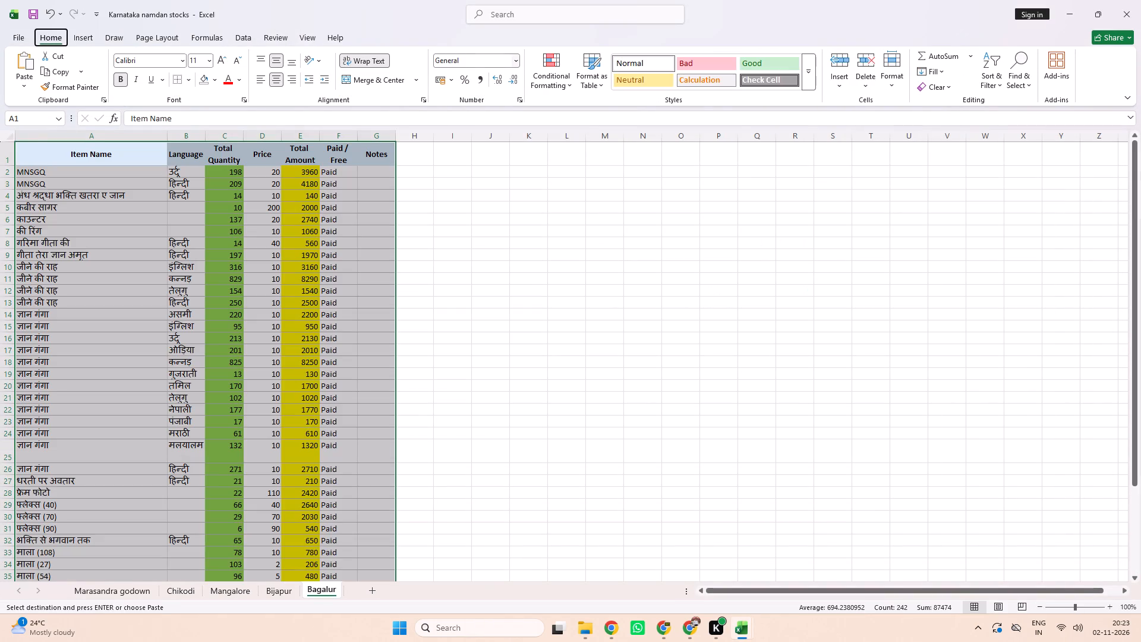
pyautogui.write('hsf')
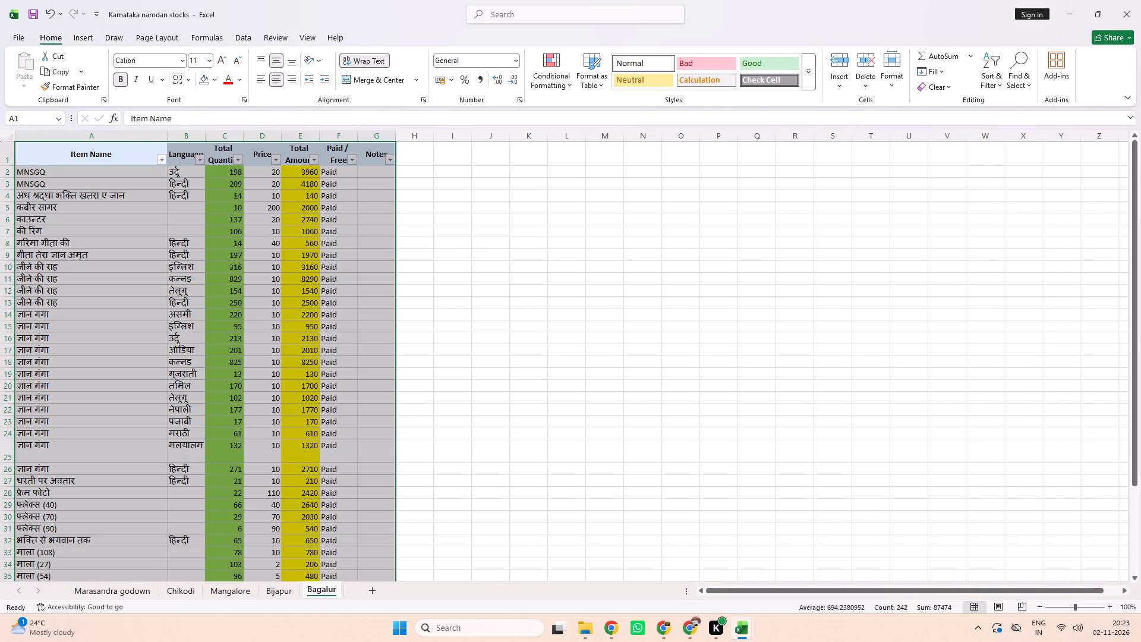
pyautogui.click(426, 232)
# Save the stocks workbook, going back through the Bijapur, Mangalore and Chikodi sheets and saving on each.
pyautogui.hotkey('ctrl', 's')
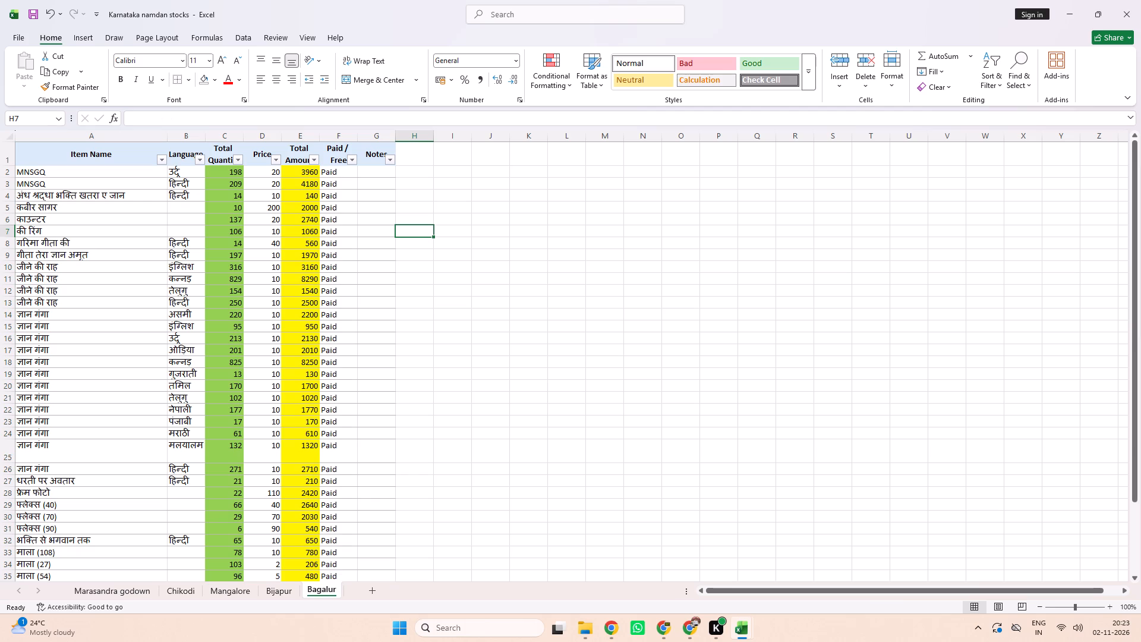
pyautogui.click(273, 594)
pyautogui.hotkey('ctrl', 's')
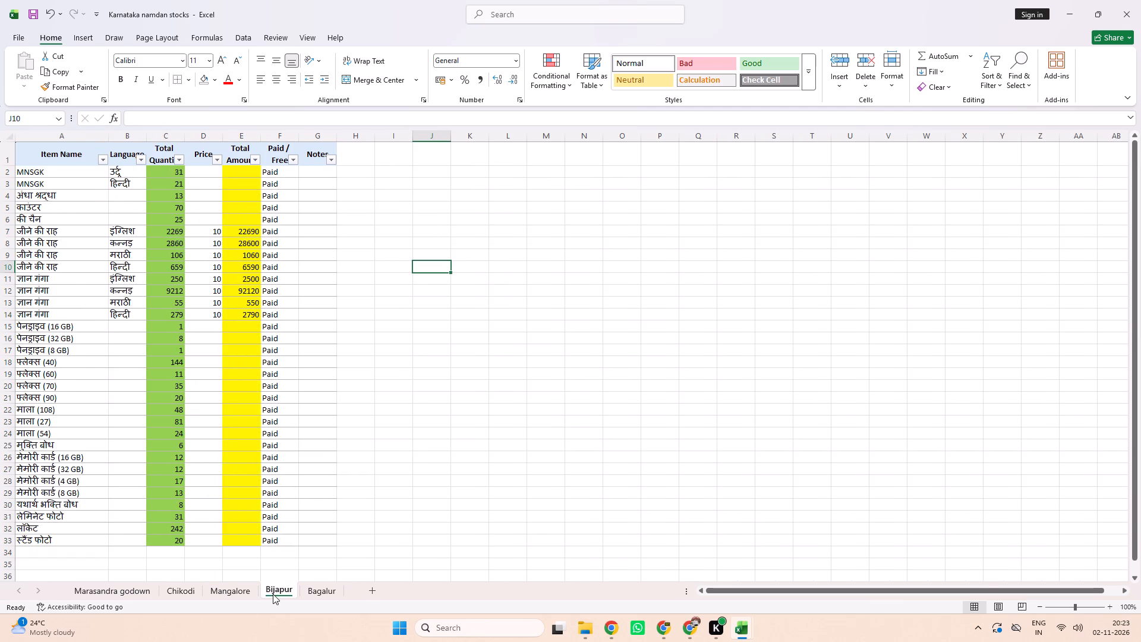
pyautogui.click(228, 597)
pyautogui.hotkey('ctrl', 's')
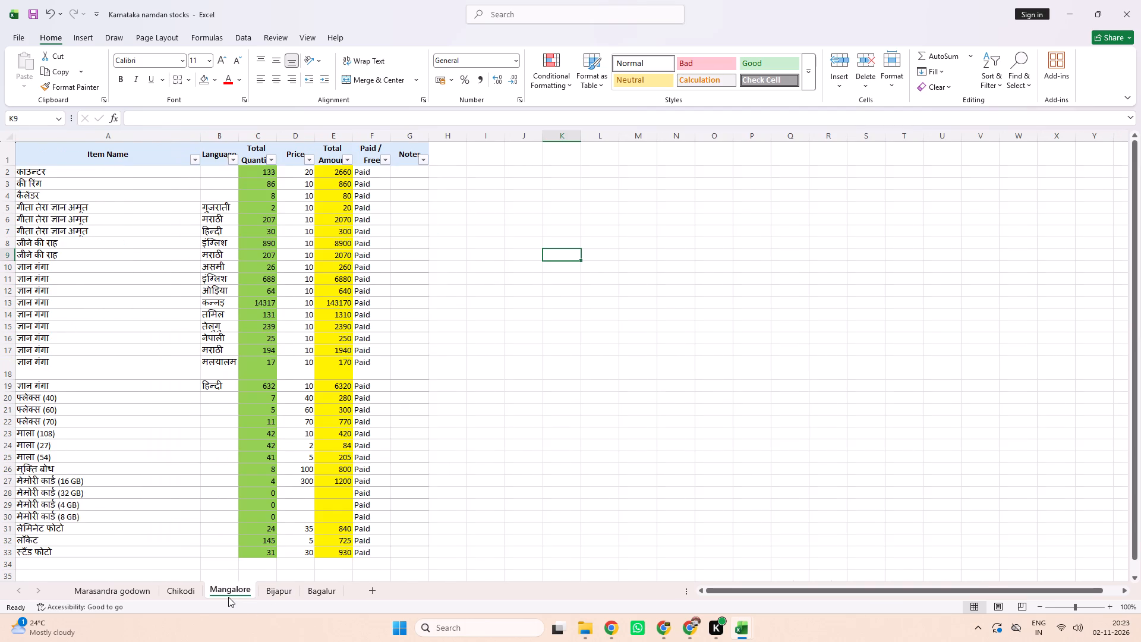
pyautogui.click(187, 599)
pyautogui.hotkey('ctrl', 's')
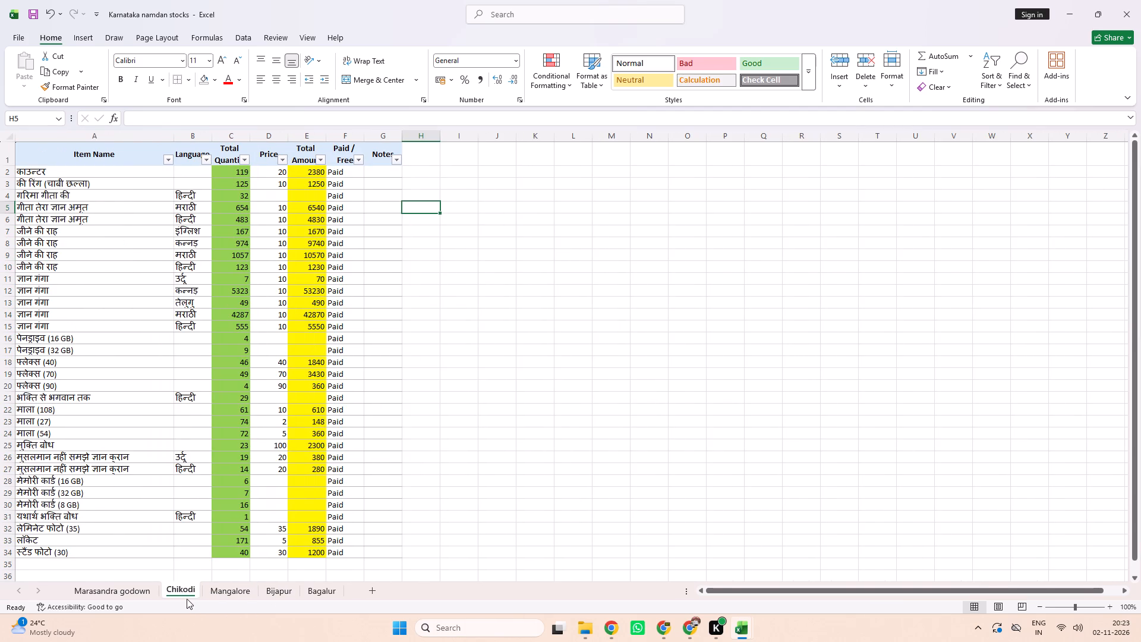
# Compare the column layout of the Marasandra godown sheet with that of the Chikodi sheet.
pyautogui.click(134, 588)
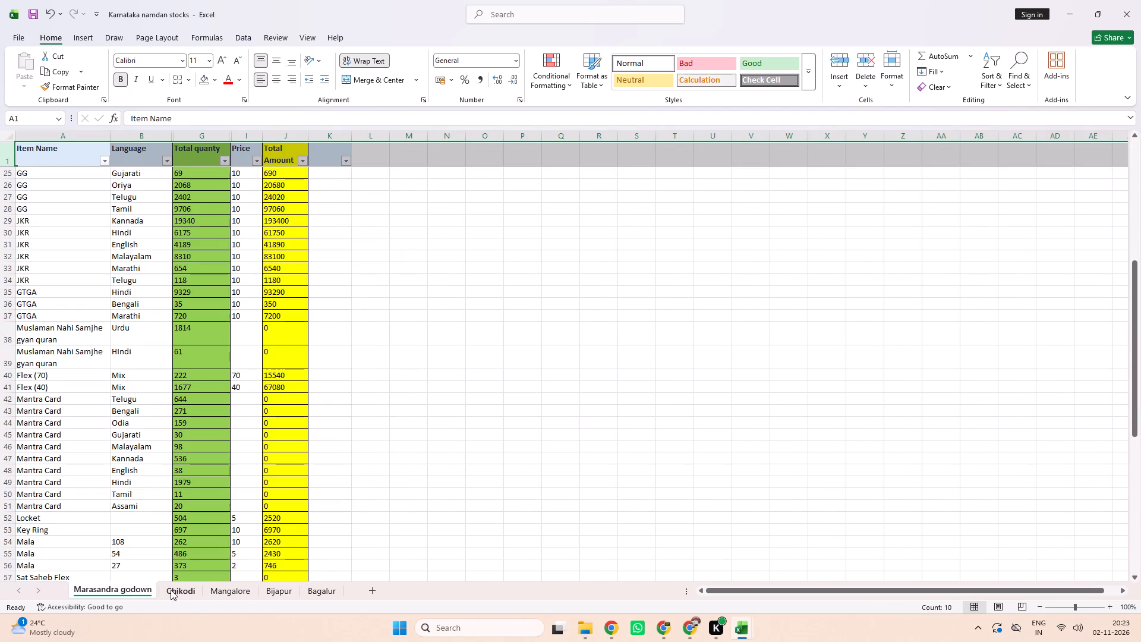
pyautogui.click(189, 596)
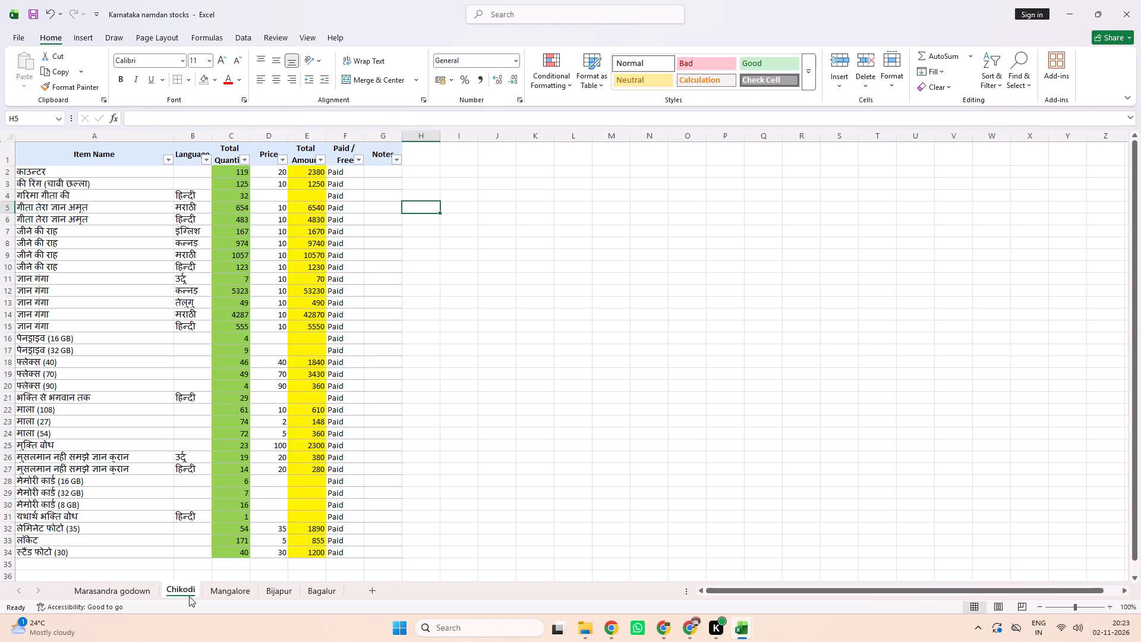
pyautogui.click(137, 590)
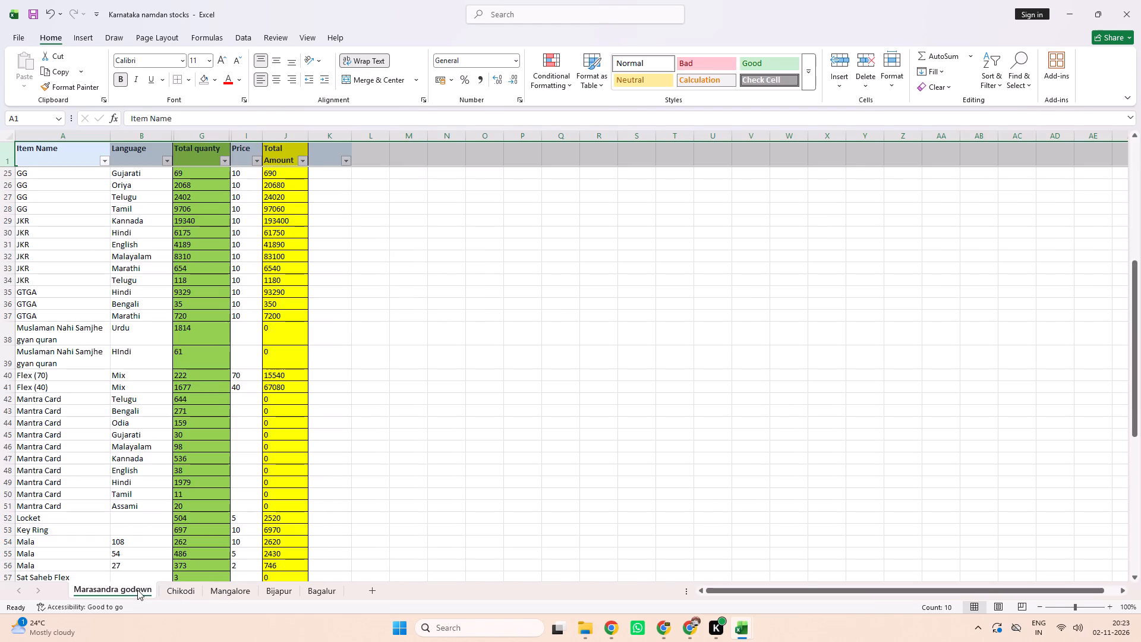
pyautogui.click(170, 588)
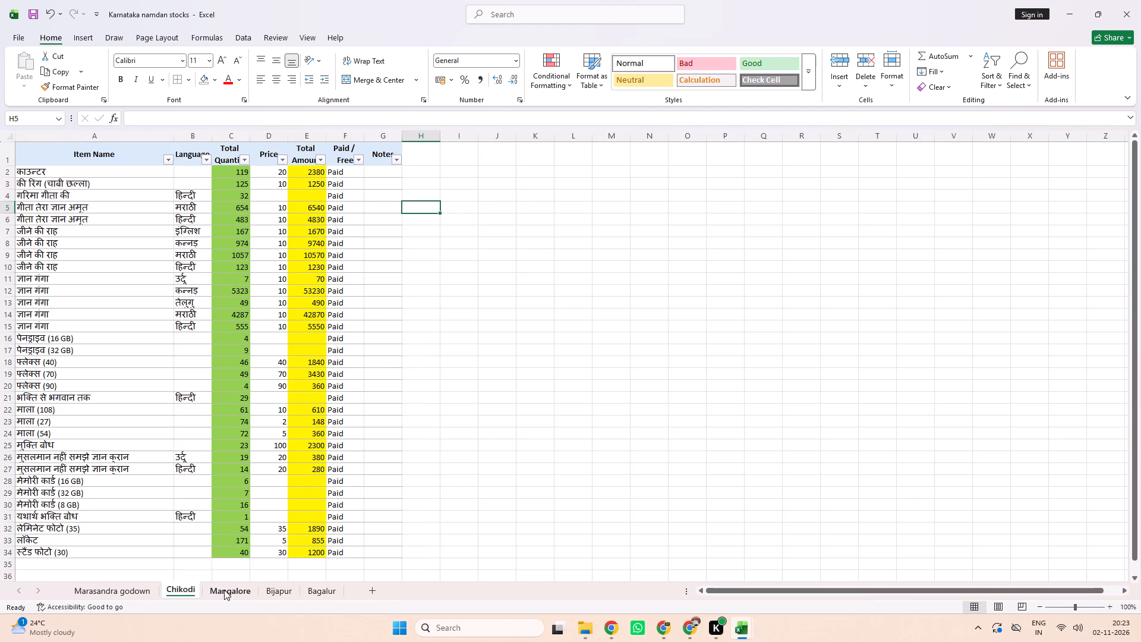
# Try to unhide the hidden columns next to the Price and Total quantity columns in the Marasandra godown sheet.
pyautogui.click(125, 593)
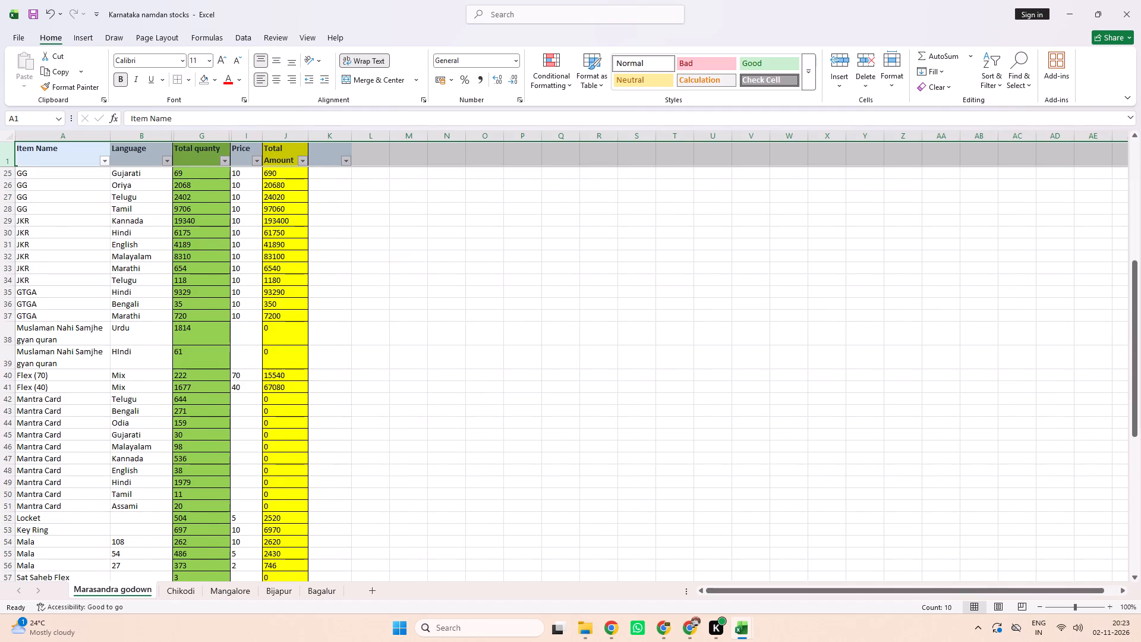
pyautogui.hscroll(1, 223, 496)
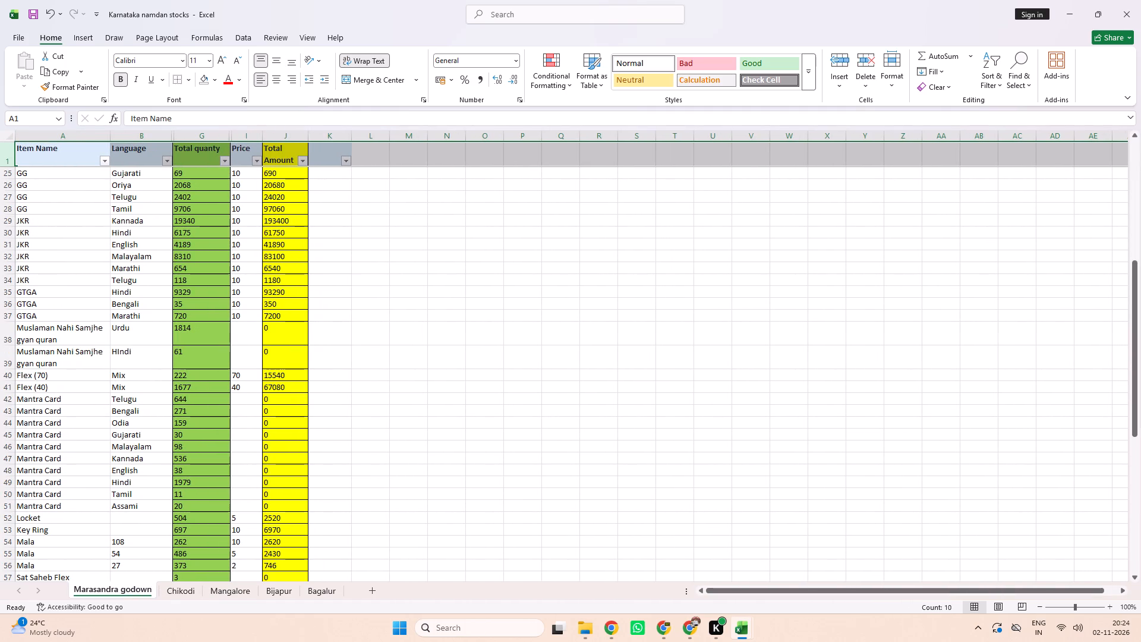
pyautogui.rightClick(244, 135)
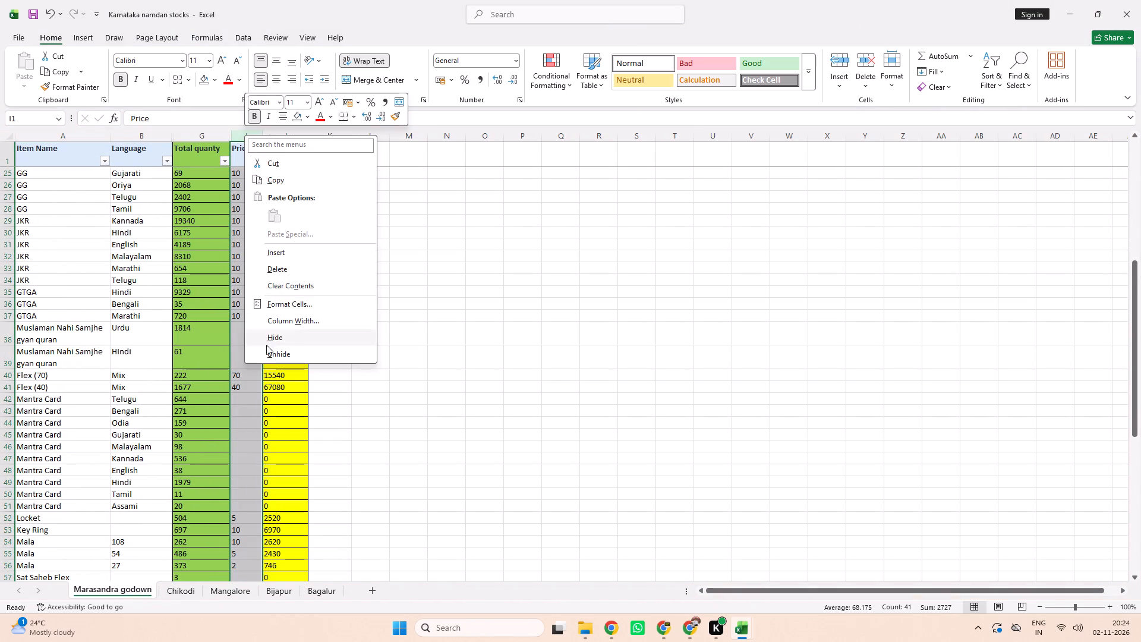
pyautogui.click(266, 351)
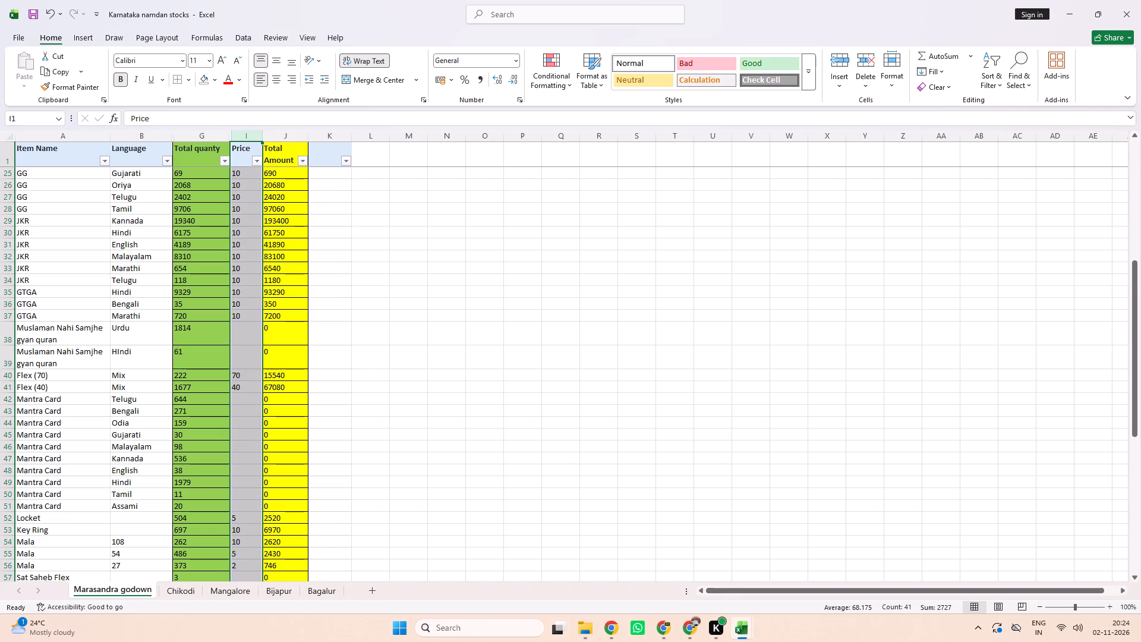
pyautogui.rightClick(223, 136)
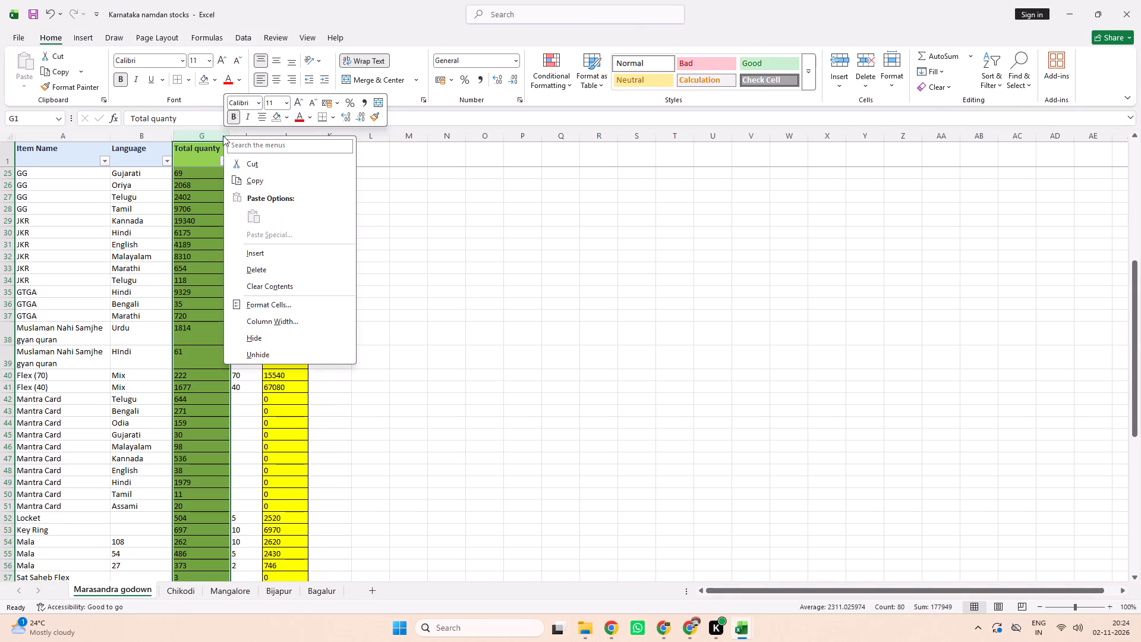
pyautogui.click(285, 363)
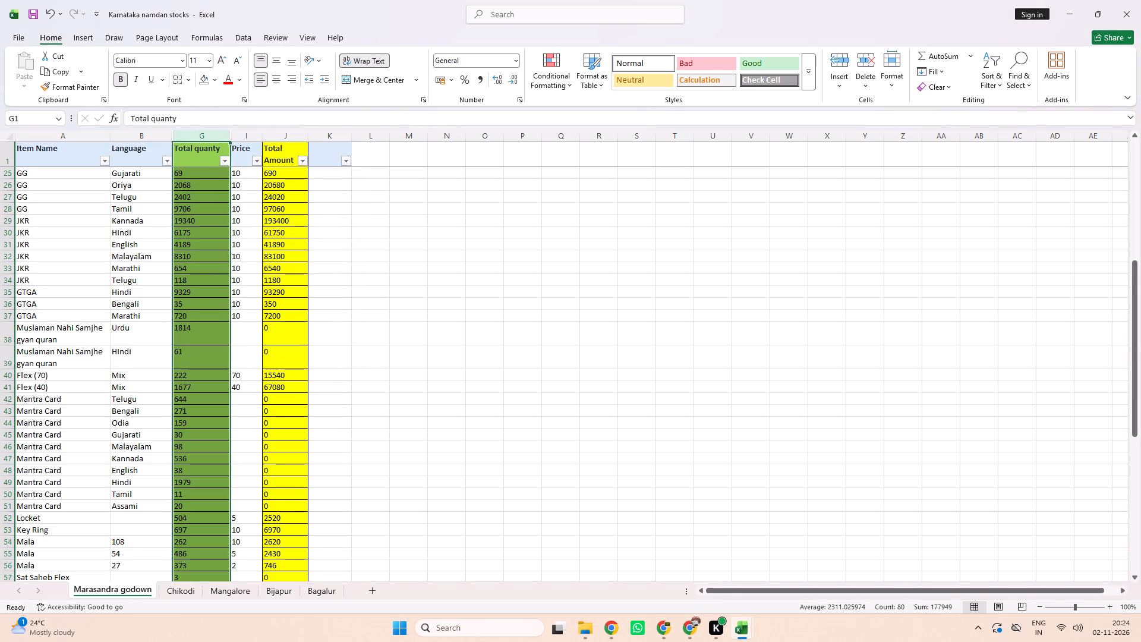
# Unhide the Paid/Free column between Total quantity and Price in the Marasandra godown sheet and save the workbook.
pyautogui.moveTo(240, 135); pyautogui.dragTo(222, 134)
pyautogui.rightClick(222, 134)
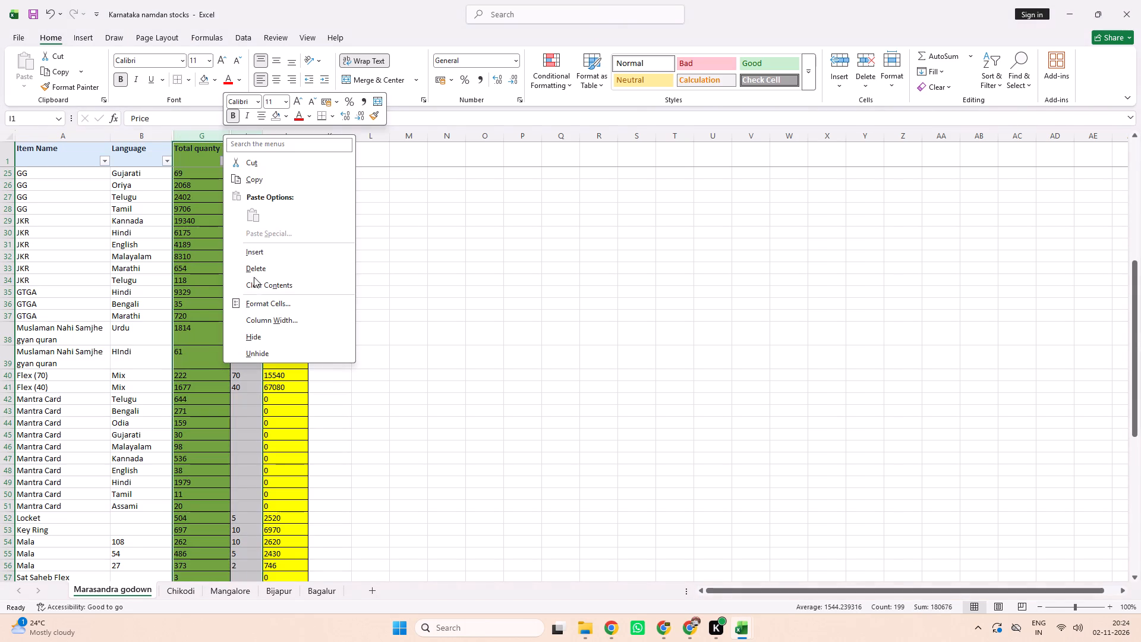
pyautogui.click(256, 351)
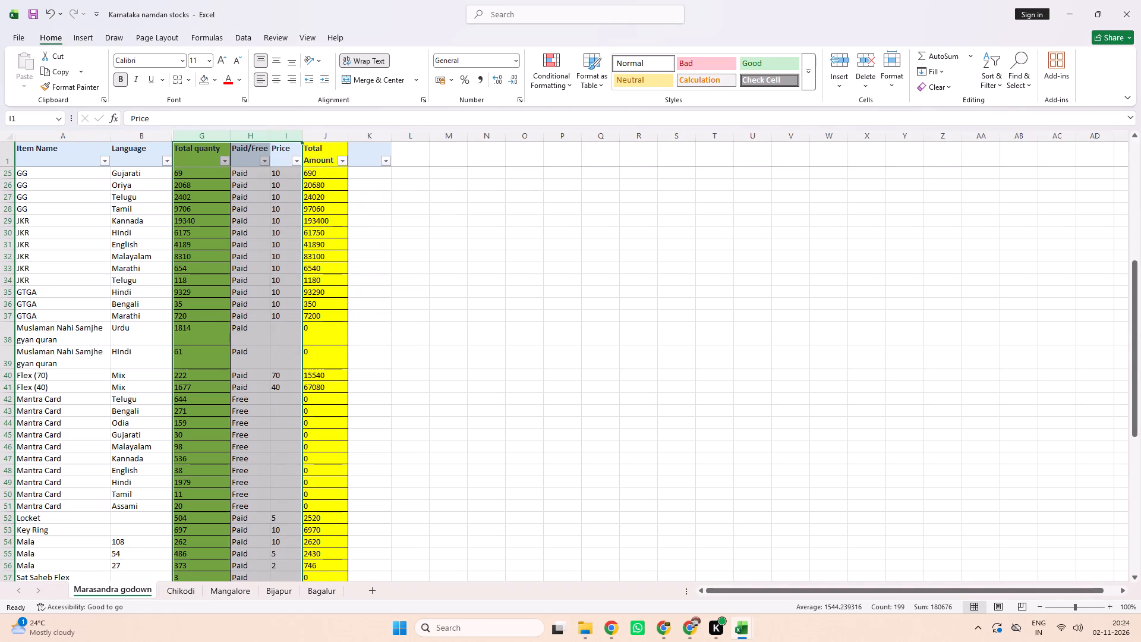
pyautogui.click(256, 306)
pyautogui.hotkey('ctrl', 's')
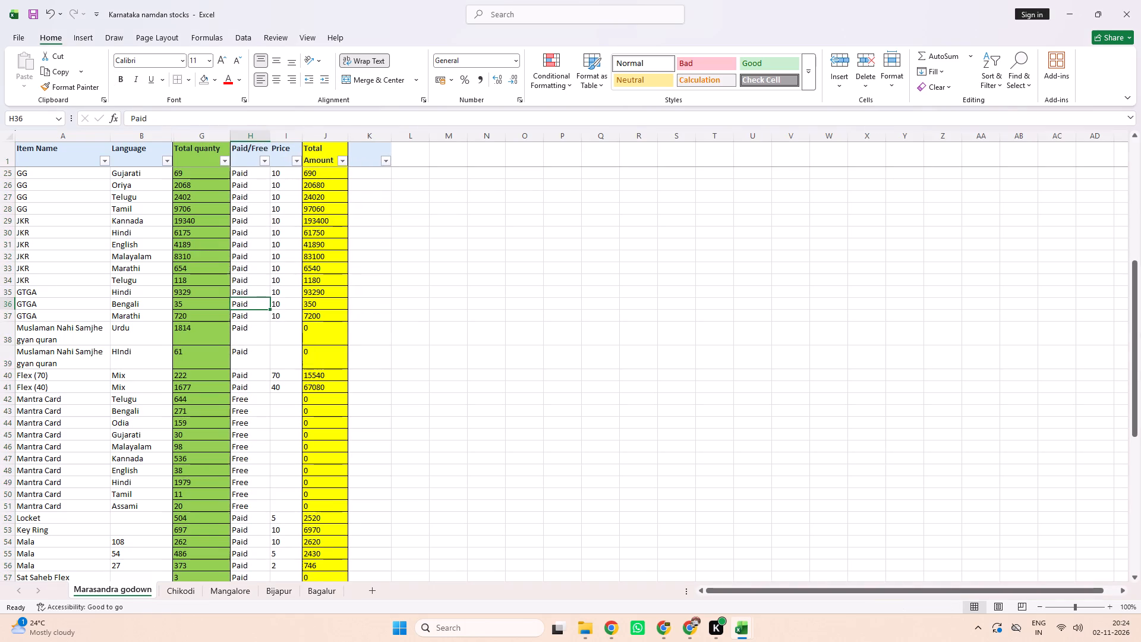
# Review the column layout of the Chikodi, Mangalore, Bijapur and Bagalur sheets in turn.
pyautogui.click(190, 596)
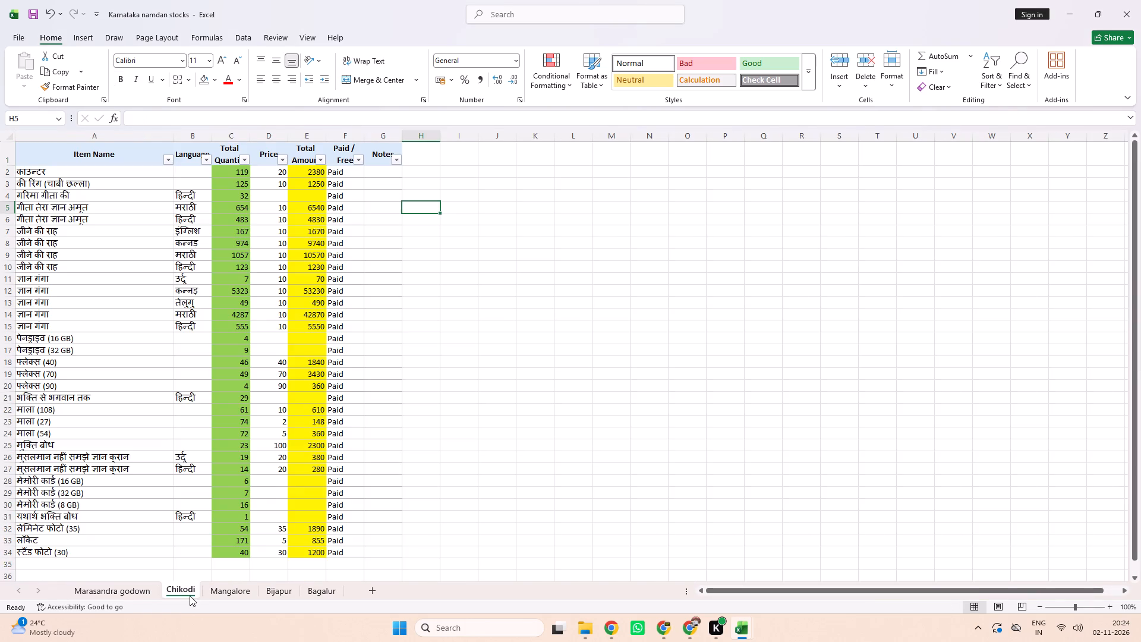
pyautogui.hscroll(1, 402, 418)
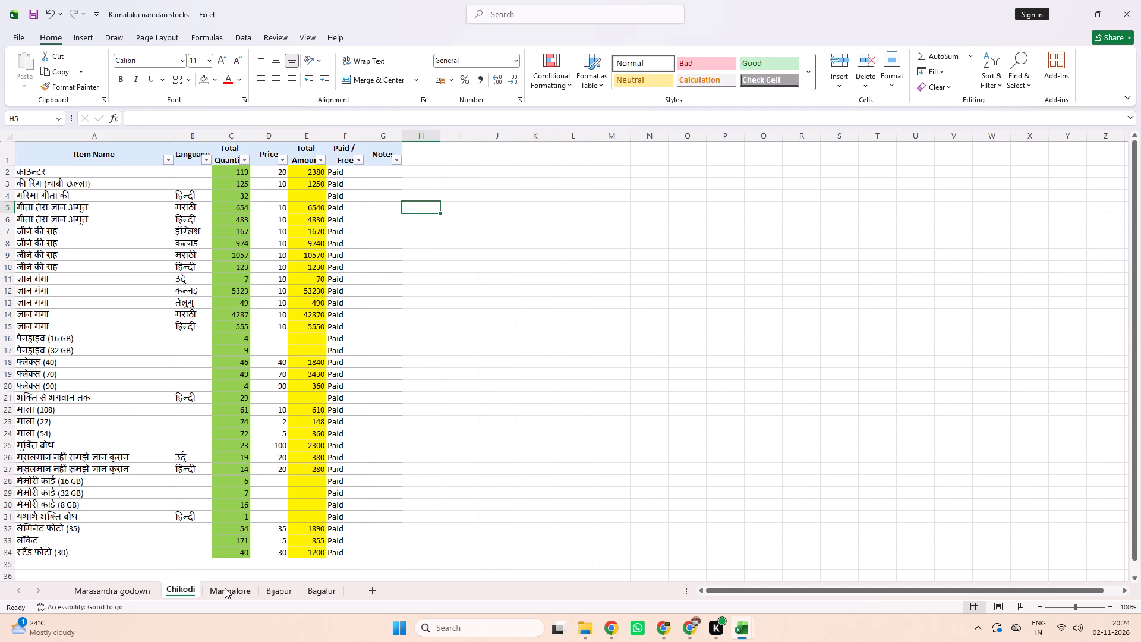
pyautogui.click(225, 588)
pyautogui.click(276, 590)
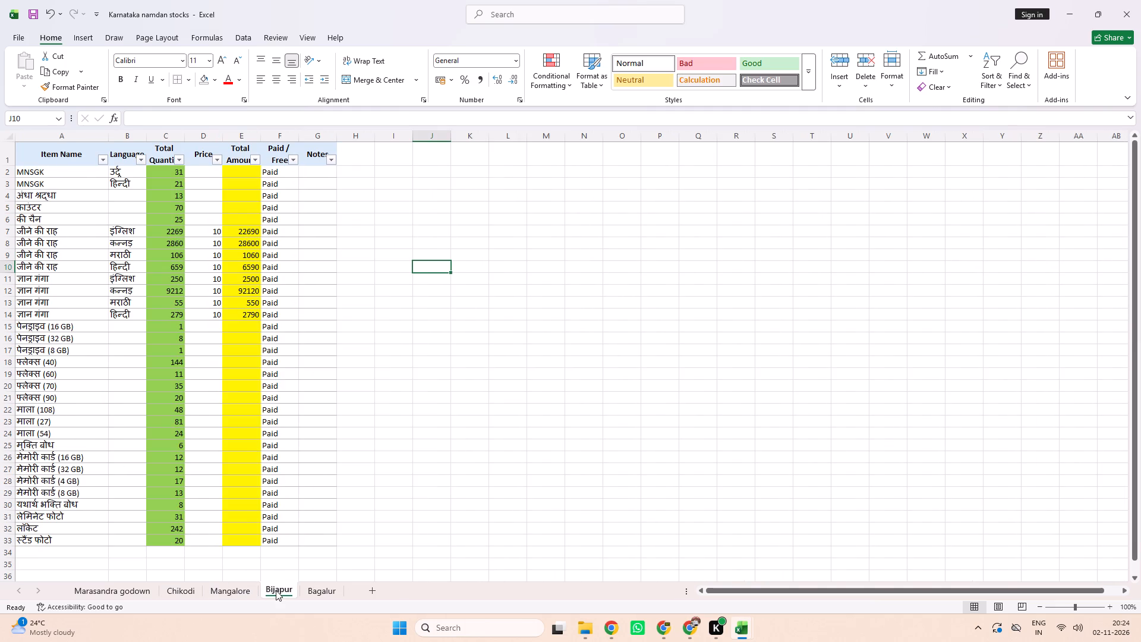
pyautogui.click(310, 593)
pyautogui.click(396, 378)
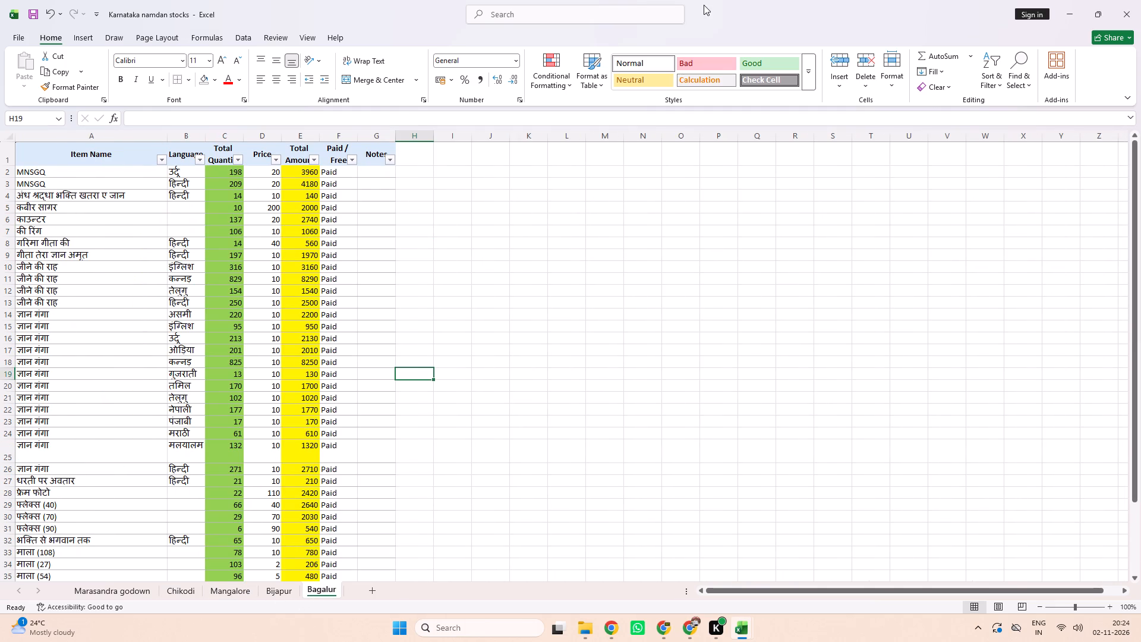
# Snap the stocks workbook window to the left half of the screen.
pyautogui.moveTo(704, 5); pyautogui.dragTo(437, 44)
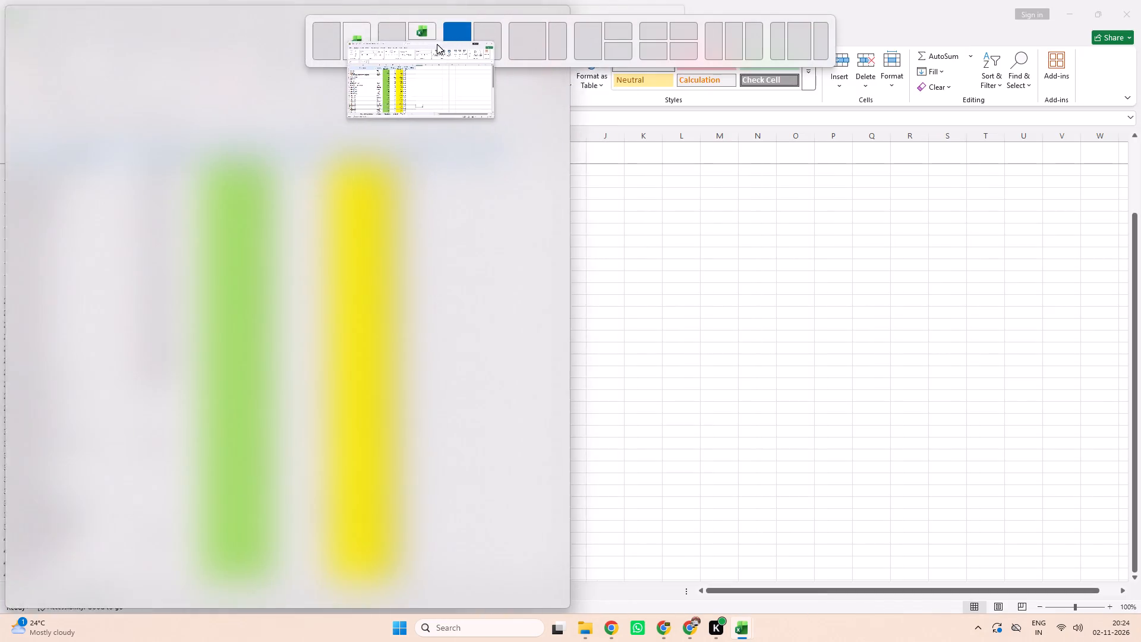